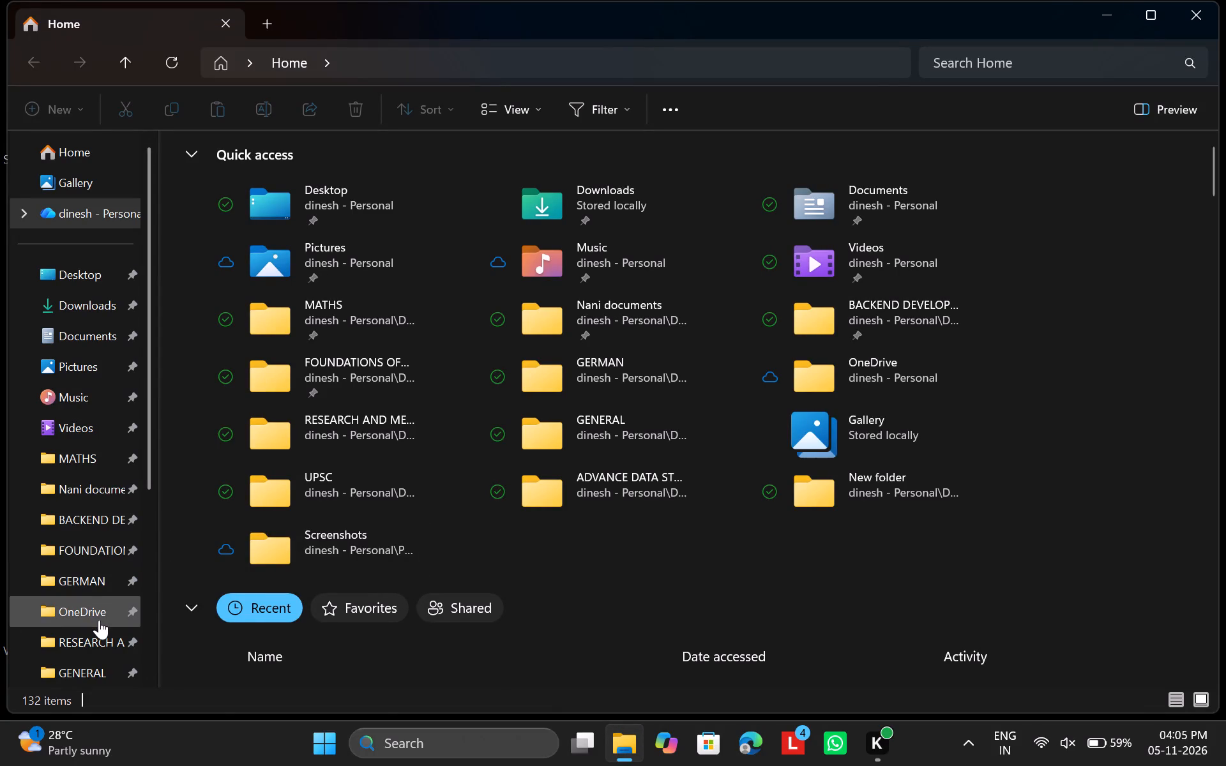
Open the BDF lab format document from the BACKEND DEVELOPMENT folder.
click(86, 562)
click(83, 514)
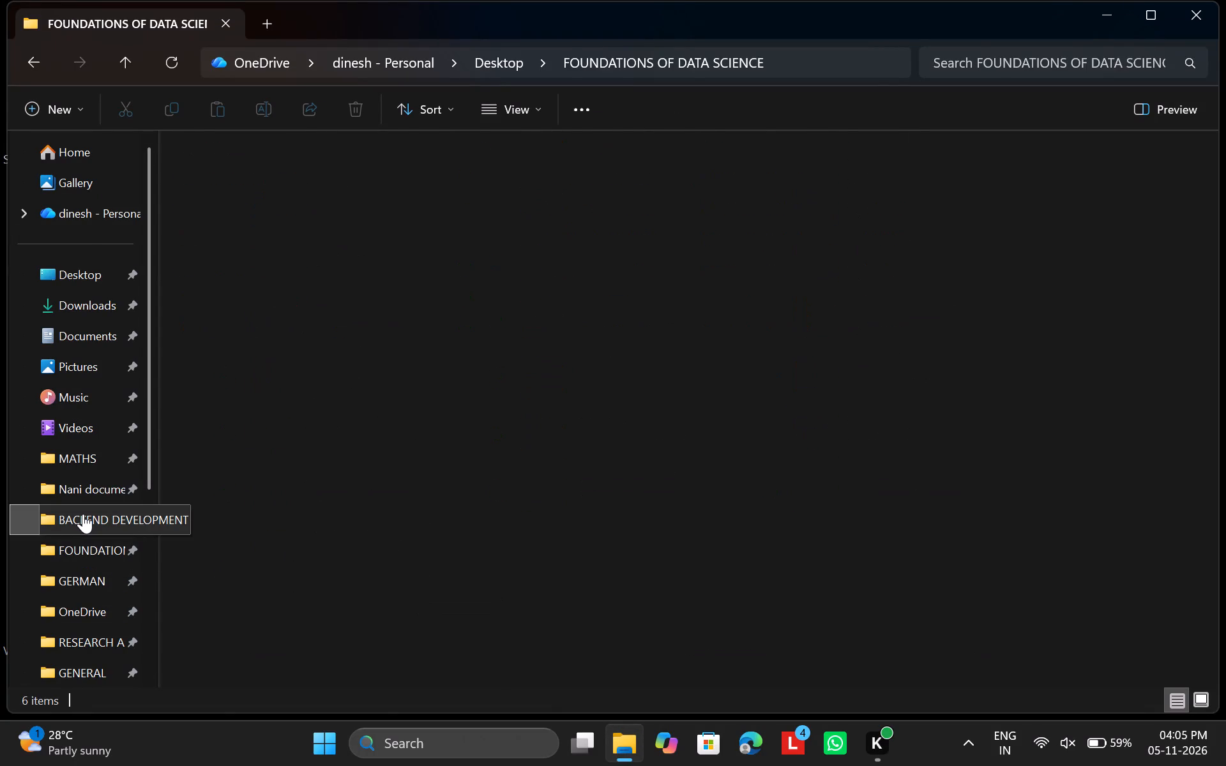
double_click(239, 270)
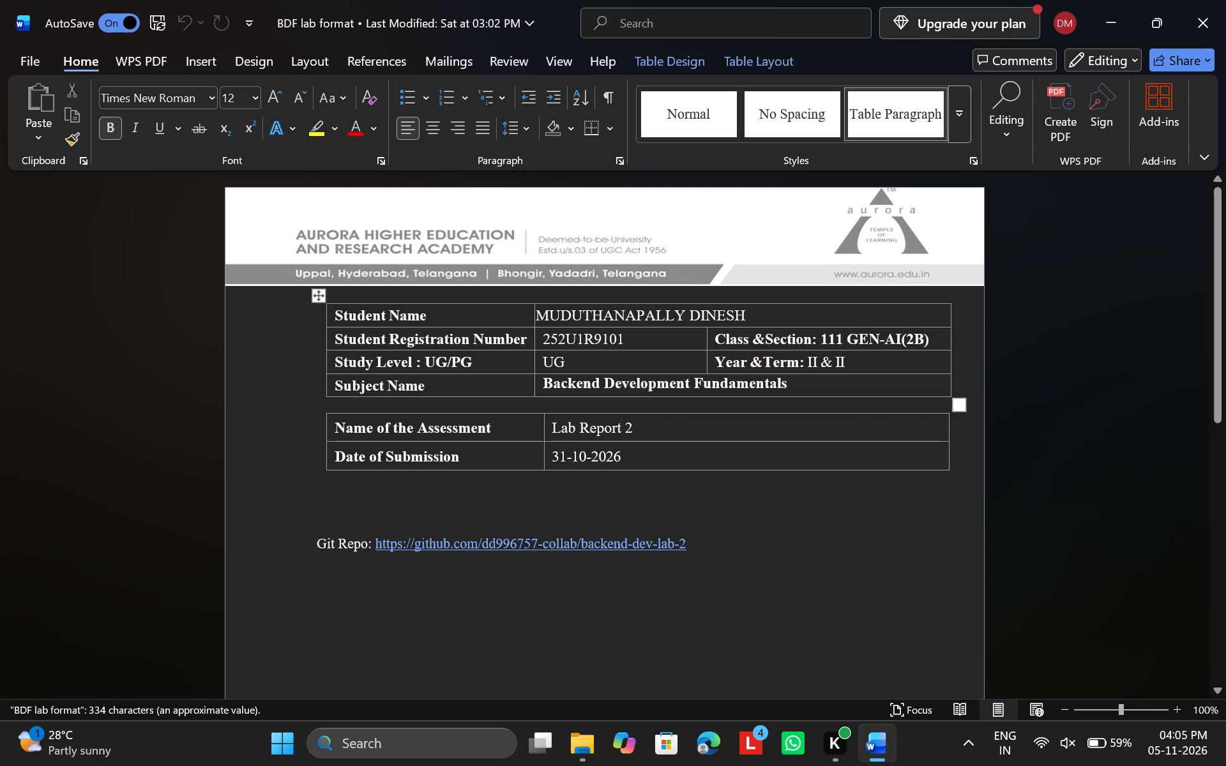
Remove the repository link on the Git Repo line, keeping only the "Git Repo:" label.
click(686, 542)
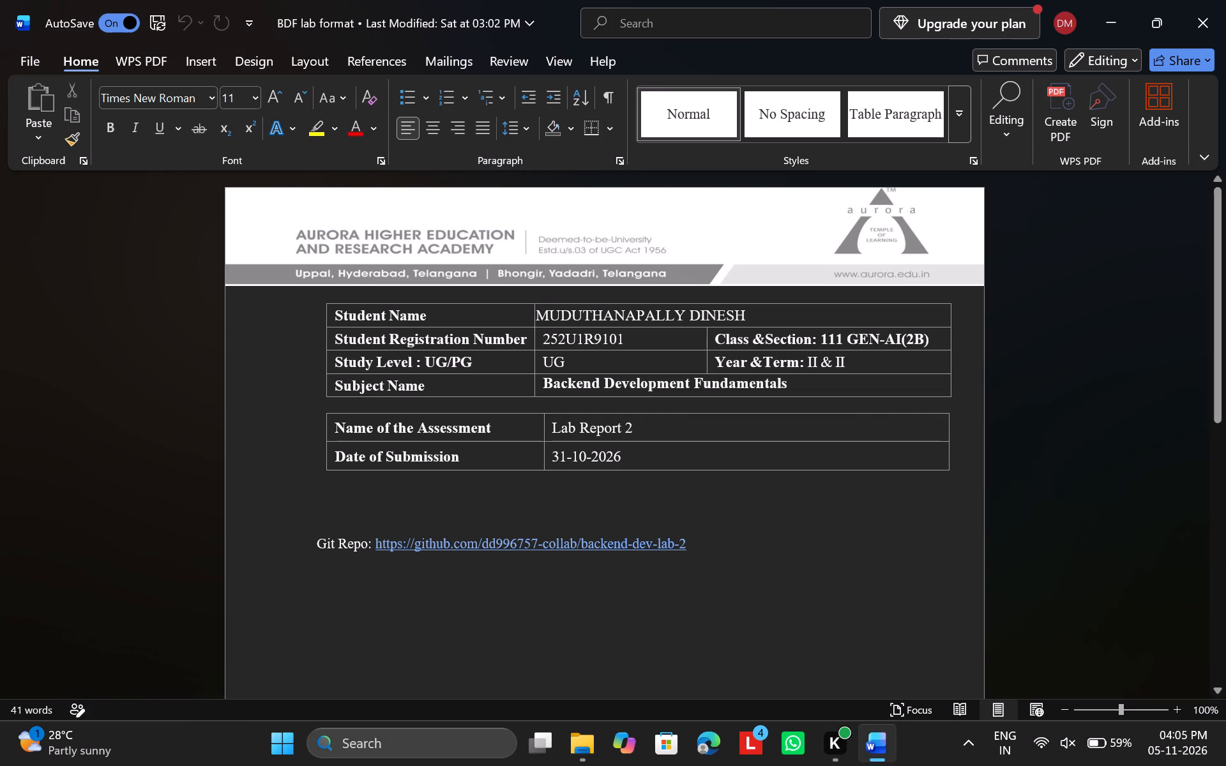
key(BackSpace)
key(BackSpace)
key(BackSpace)
key(BackSpace)
key(BackSpace)
key(BackSpace)
key(BackSpace)
key(BackSpace)
key(BackSpace)
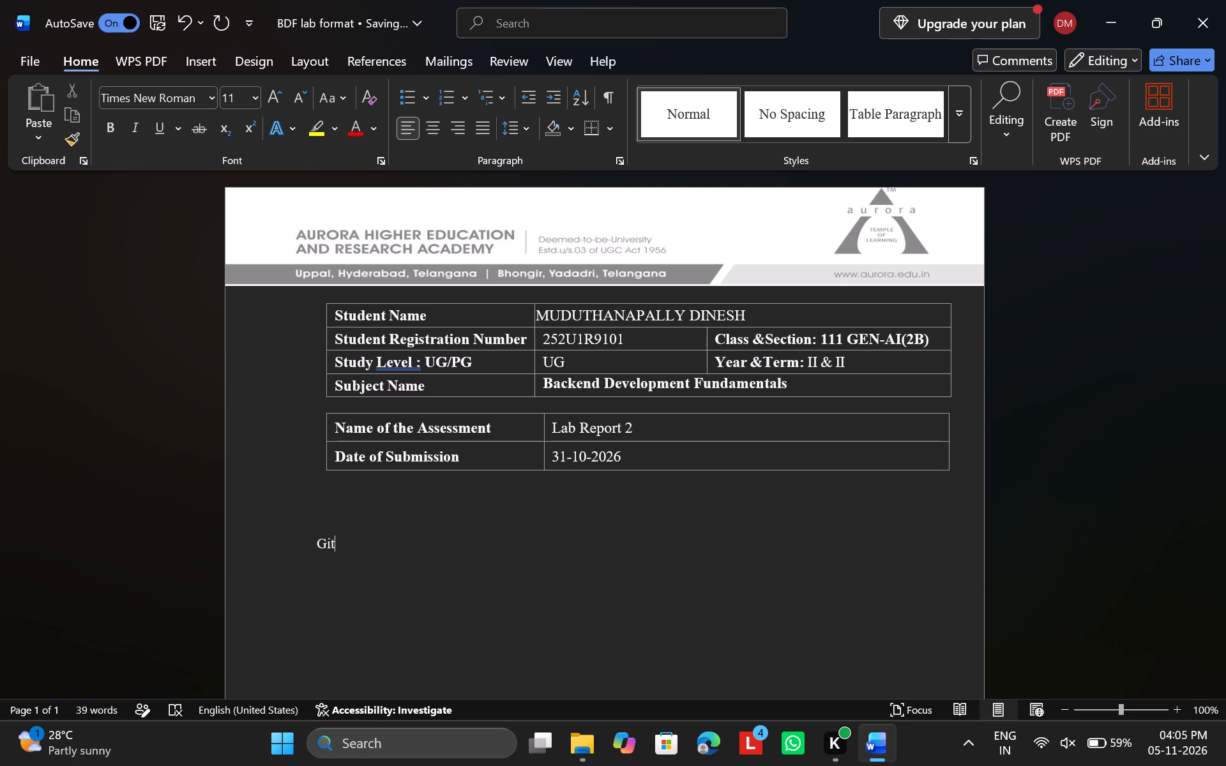
key(ctrl+z)
key(ctrl+z)
key(ctrl+z)
key(ctrl+z)
key(ctrl+z)
key(ctrl+z)
key(ctrl+z)
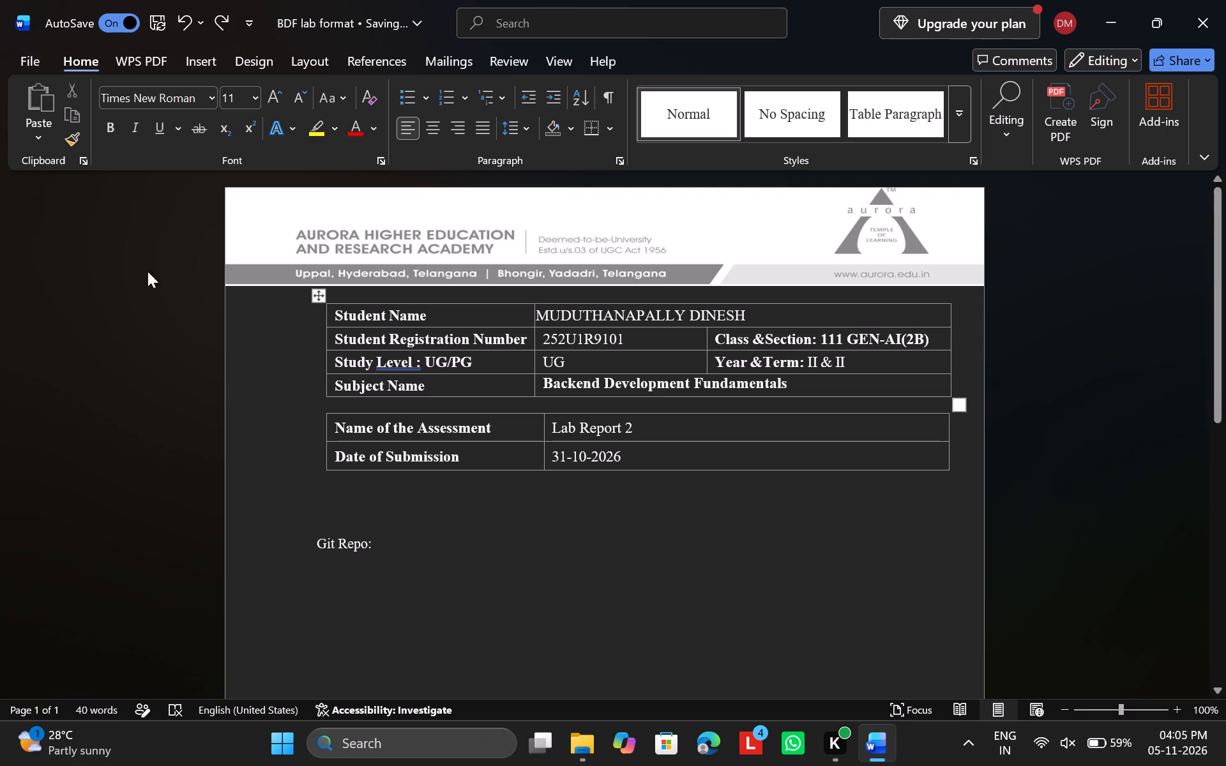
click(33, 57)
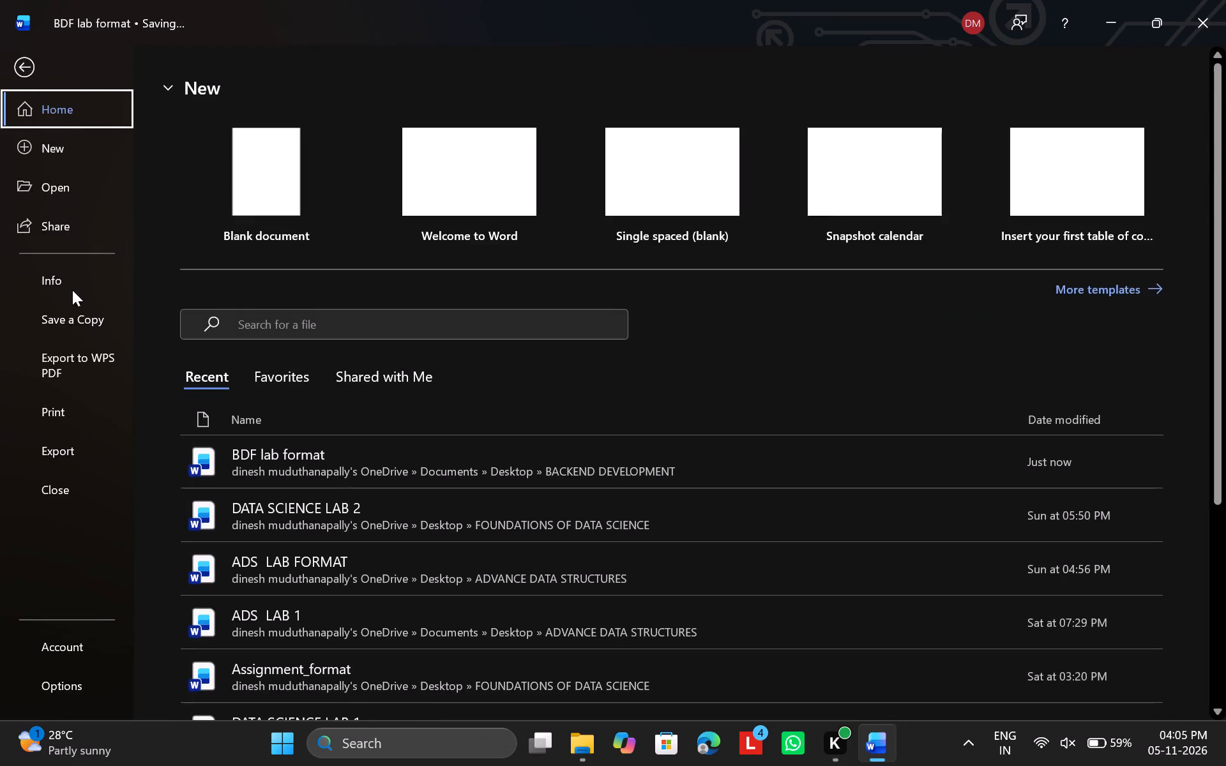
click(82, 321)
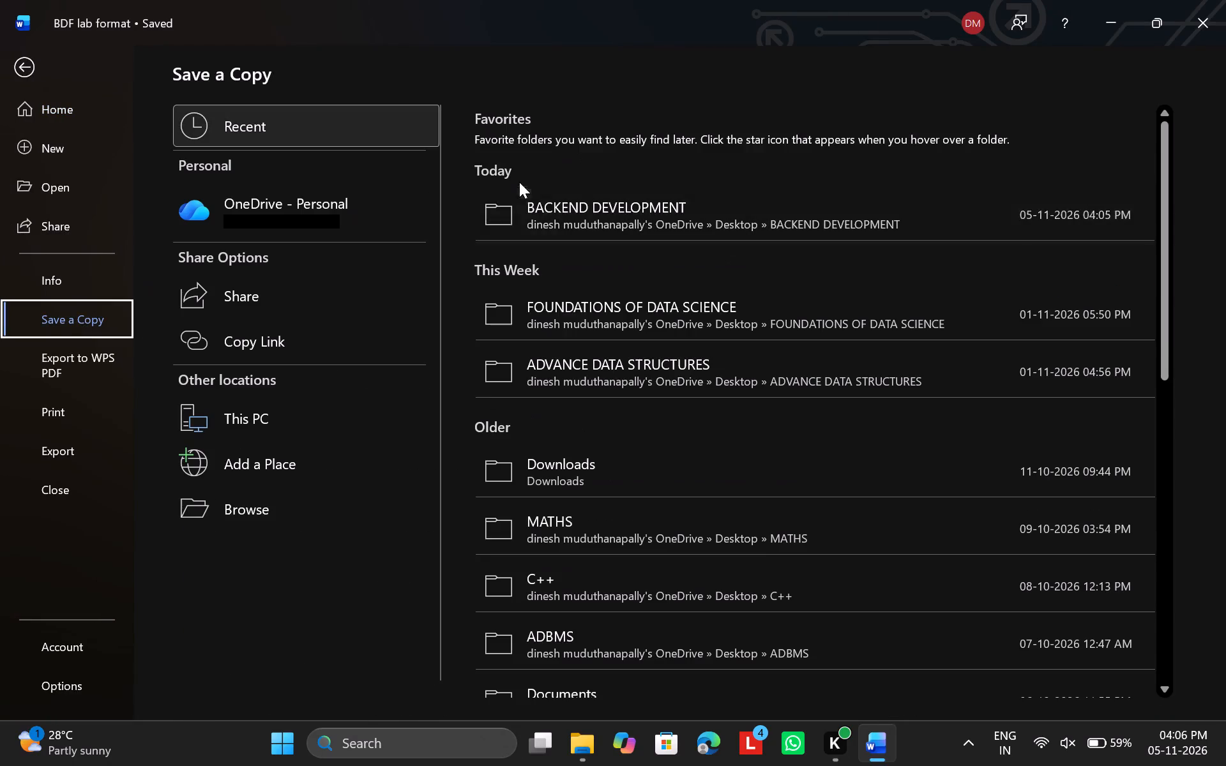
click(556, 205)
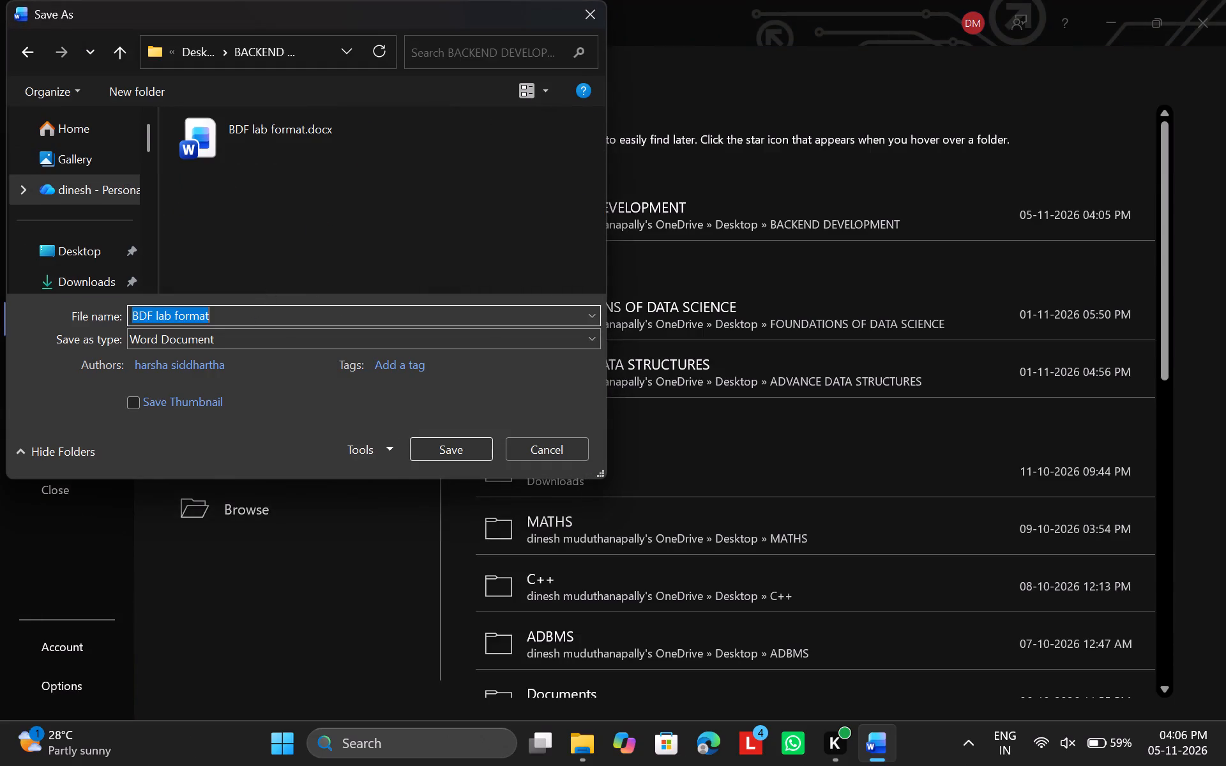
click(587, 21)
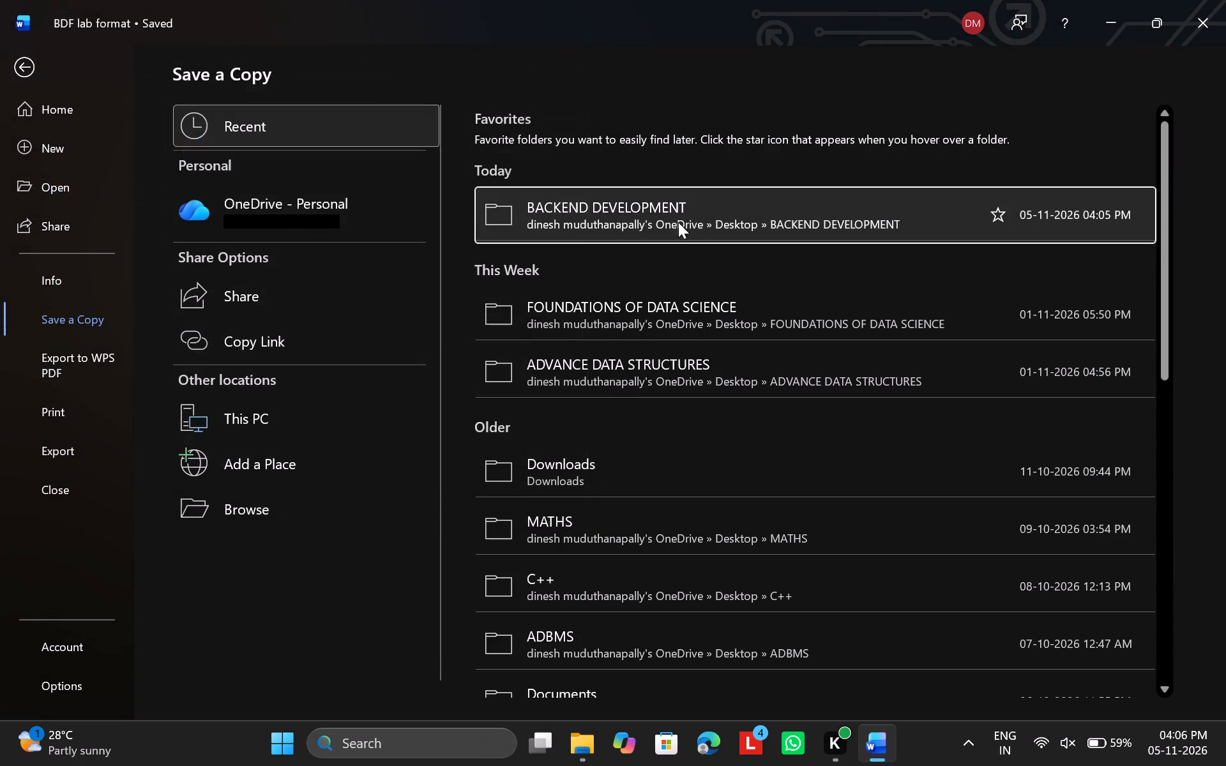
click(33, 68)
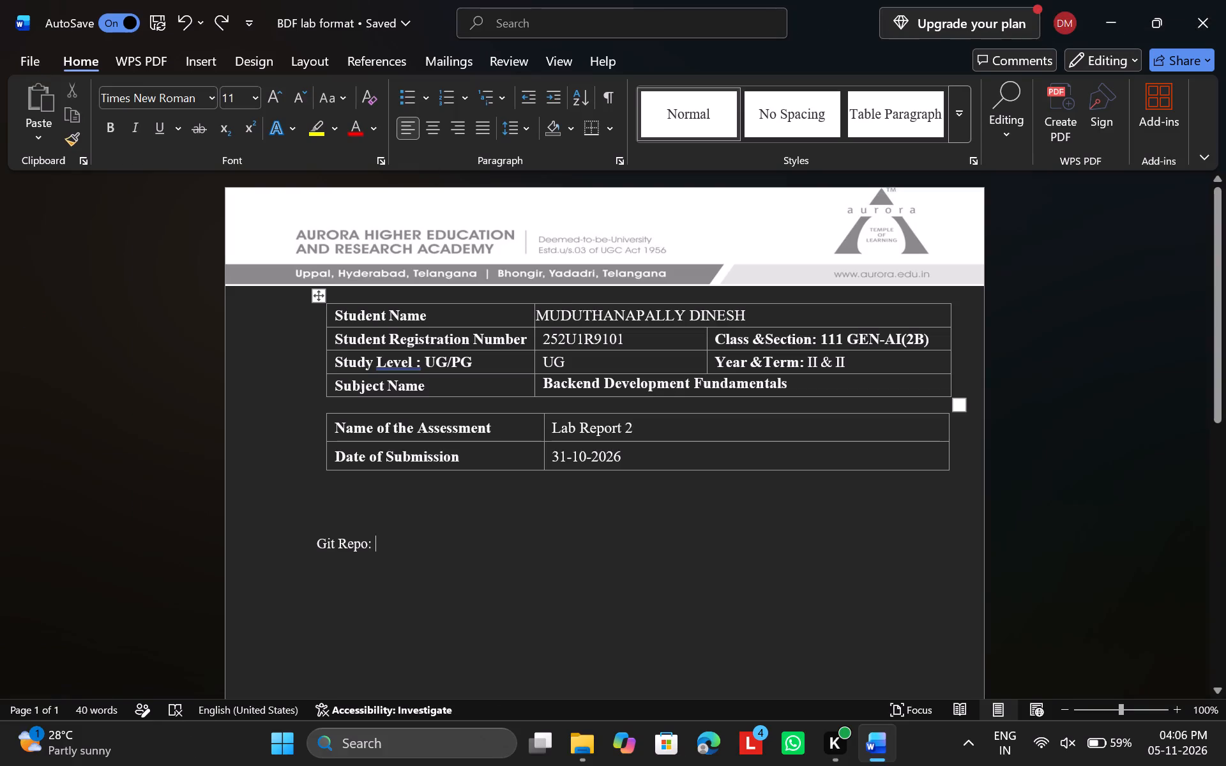
Change the Date of Submission in the table to 05-10-2026, with a space before the date.
click(568, 461)
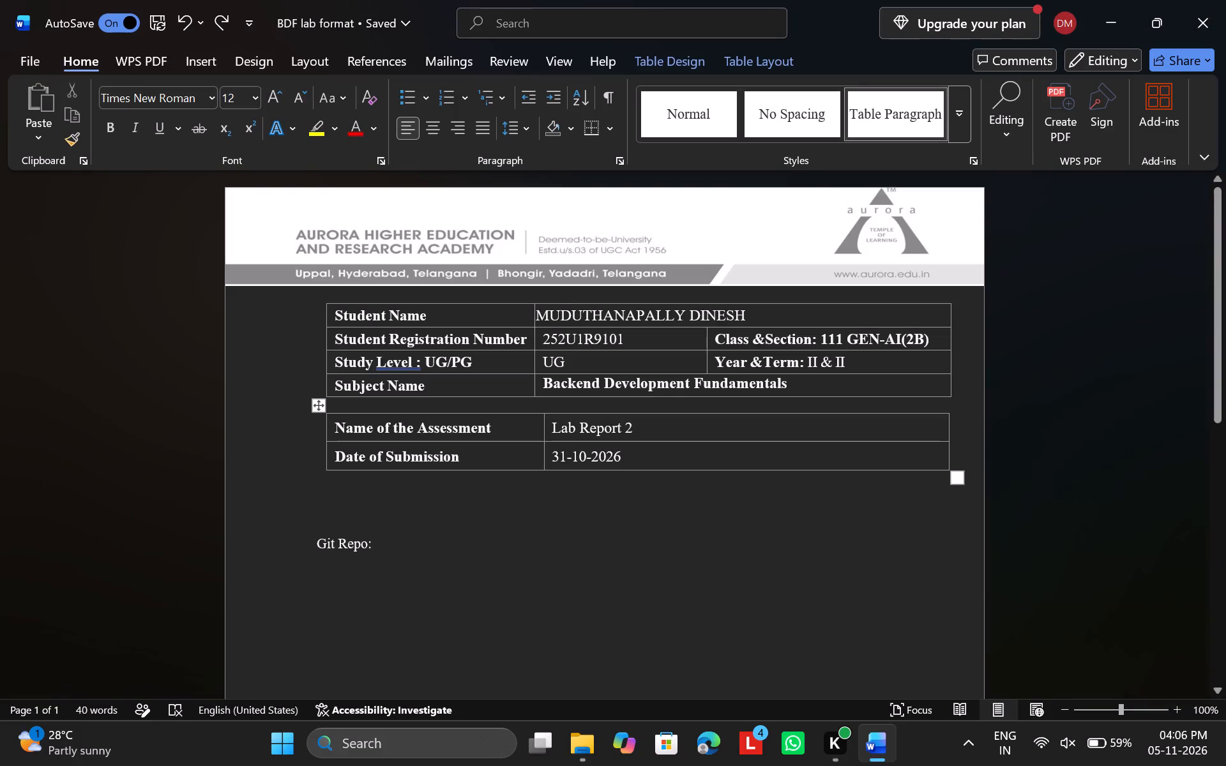
key(BackSpace)
key(BackSpace)
key(BackSpace)
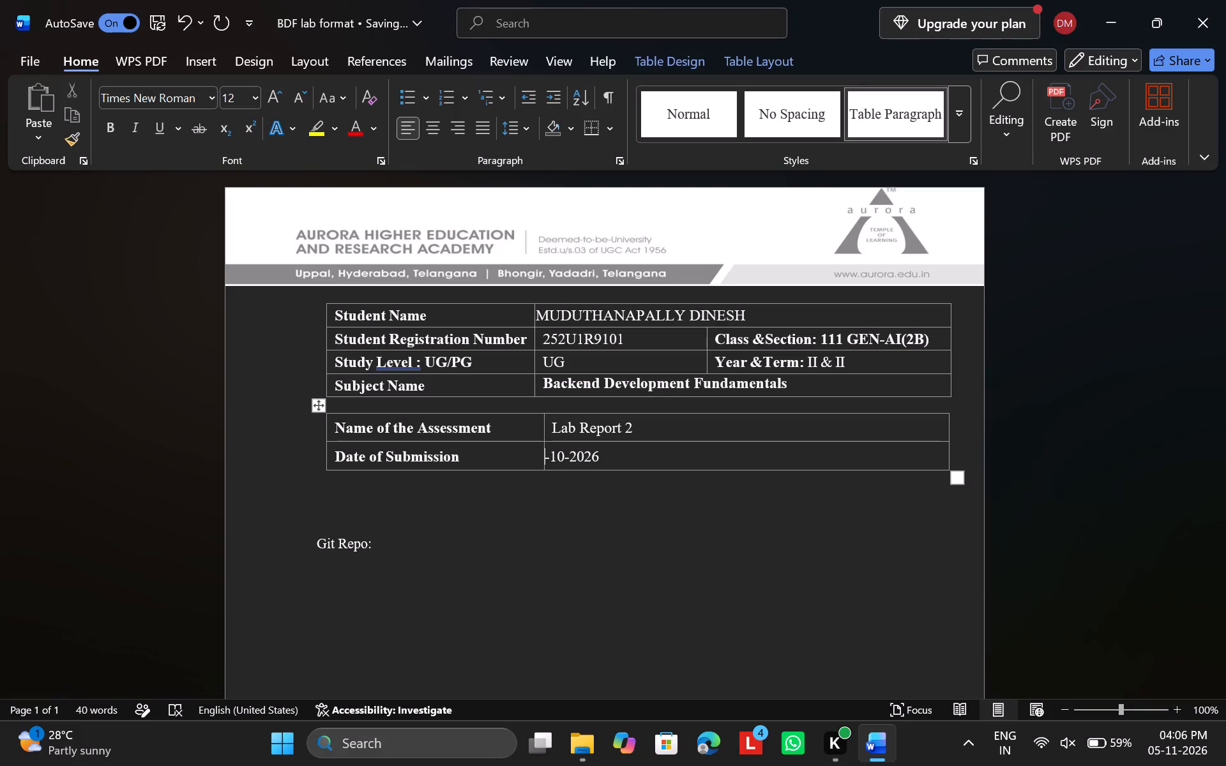
text(05)
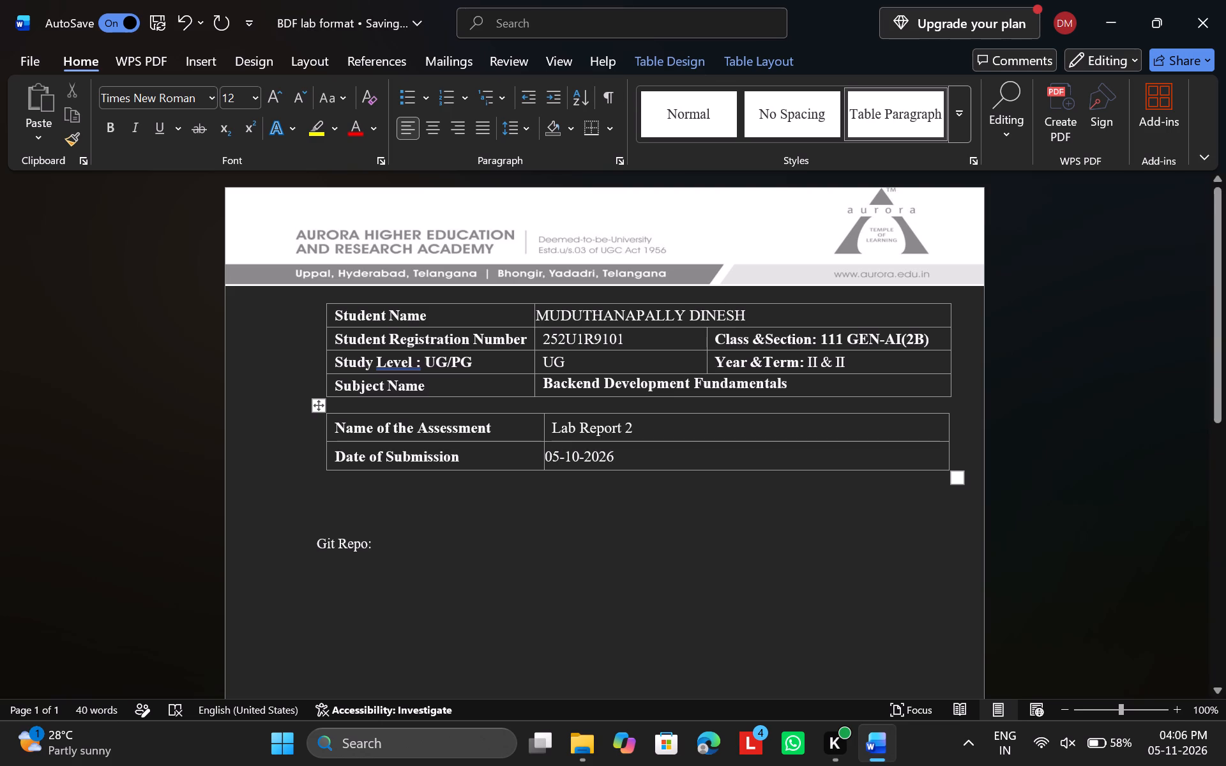
key(Left)
key(Left)
key(space)
Change the Name of the Assessment to Lab Report 3.
click(639, 426)
key(BackSpace)
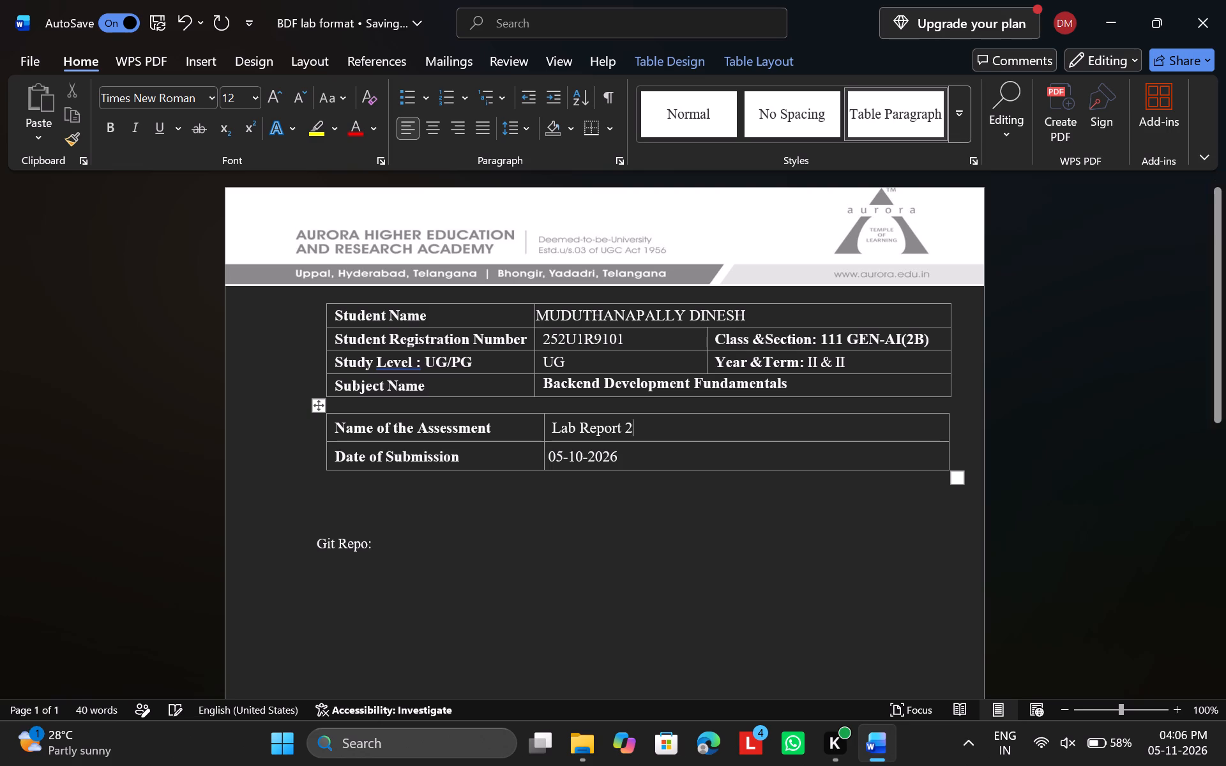
key(3)
Place the text cursor after the "Git Repo:" label.
scroll(489, 443, down, 2)
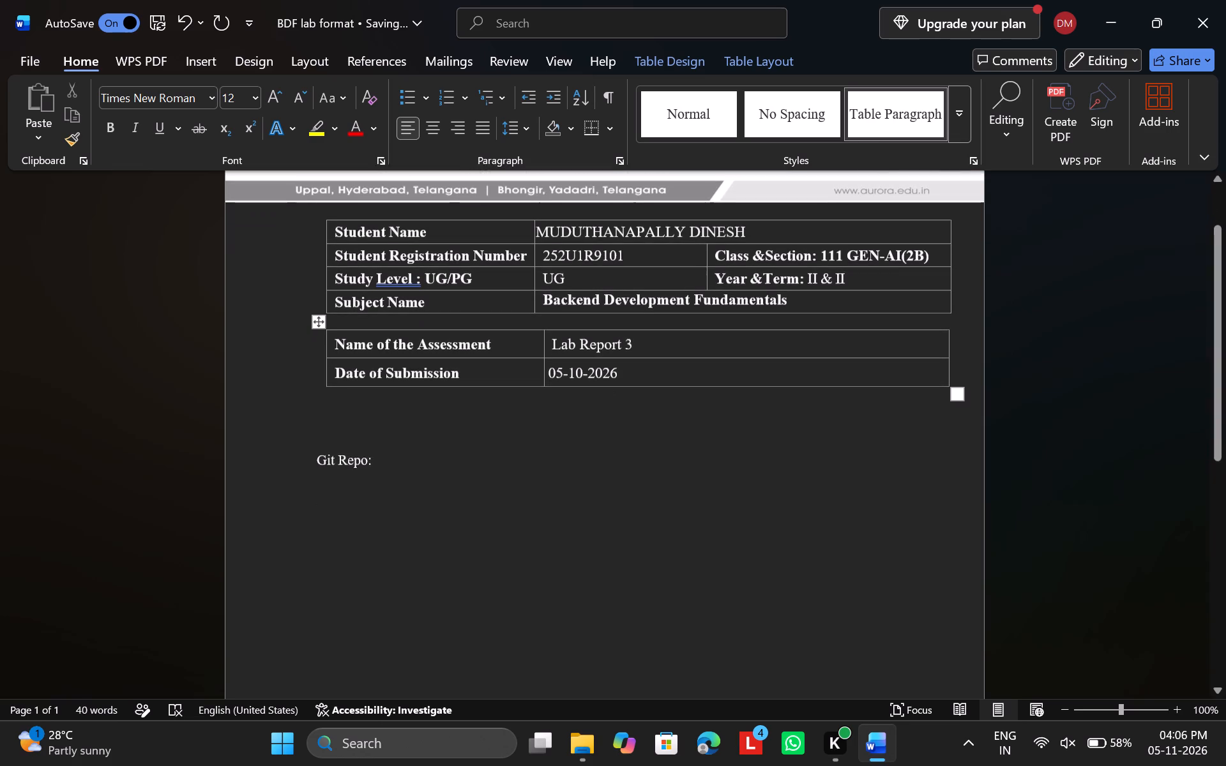
click(384, 458)
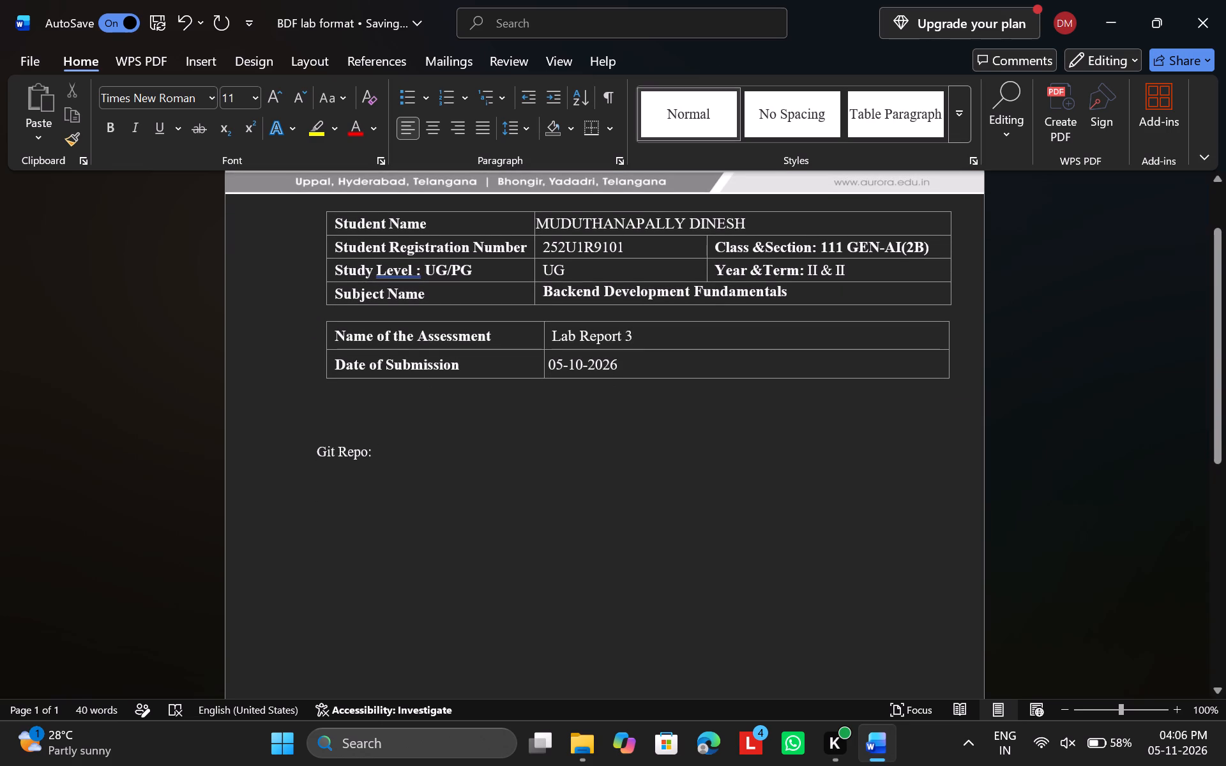
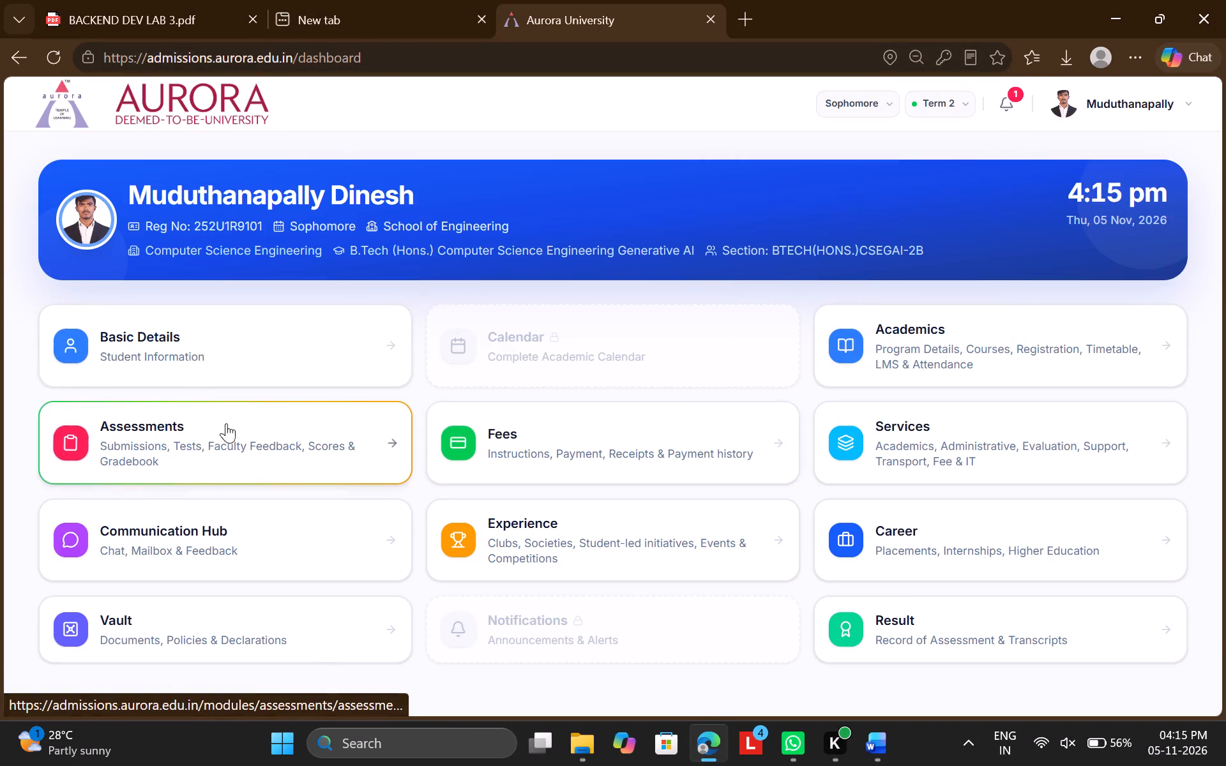
In the Backend Development Fundamentals assessments, submit the BACKEND DEV LAB 3 PDF from the BACKEND DEVELOPMENT folder for Lab Report 3.
click(233, 432)
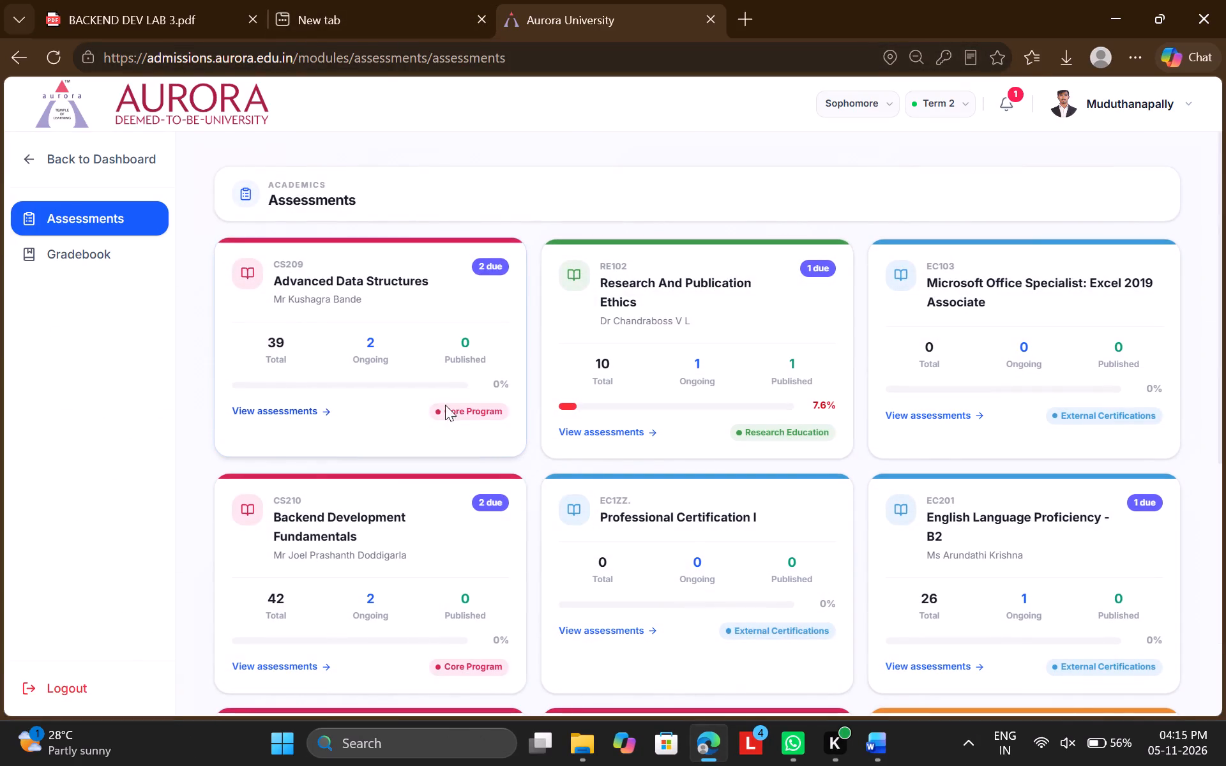
scroll(700, 467, down, 3)
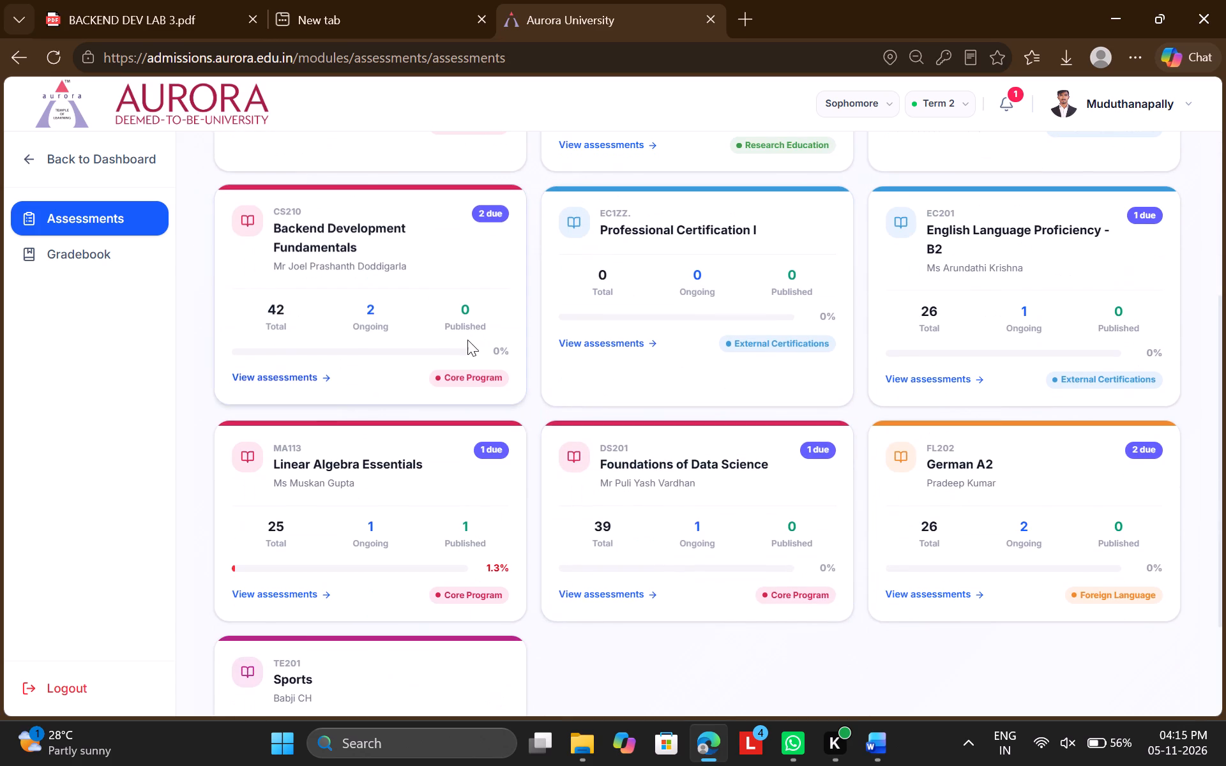
click(428, 282)
scroll(776, 520, down, 3)
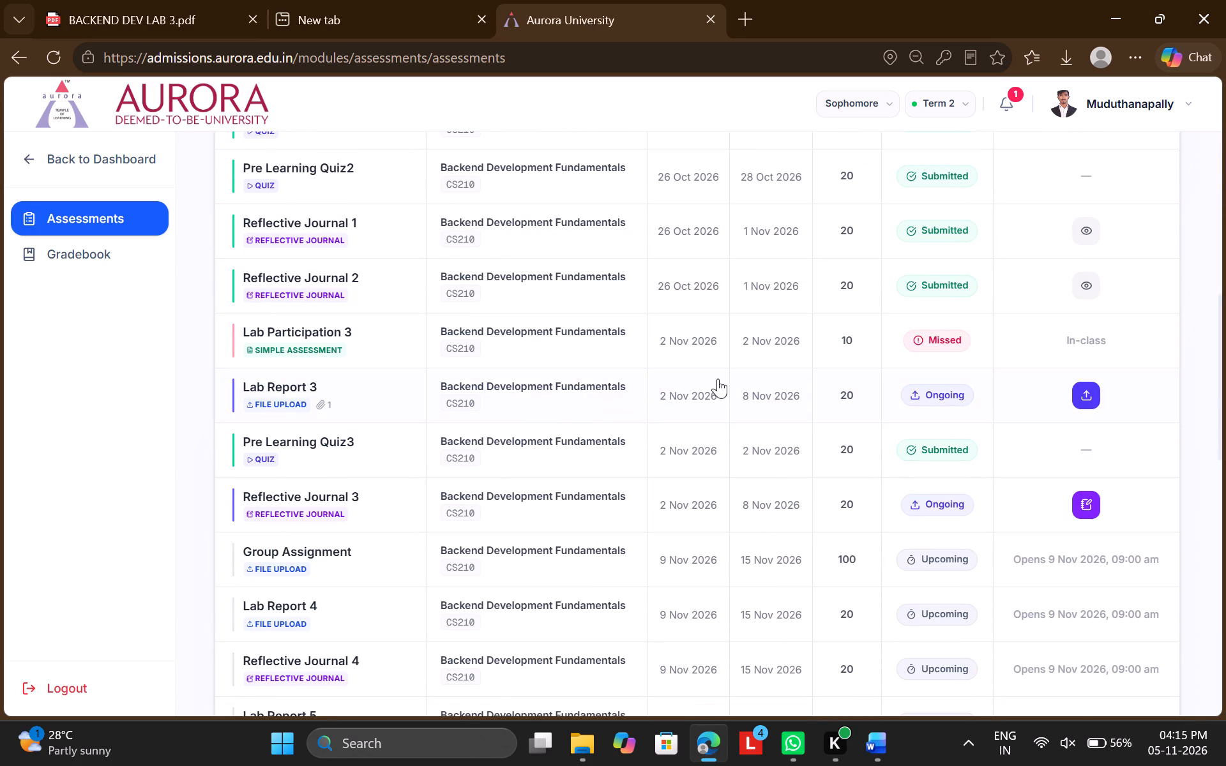
click(1094, 393)
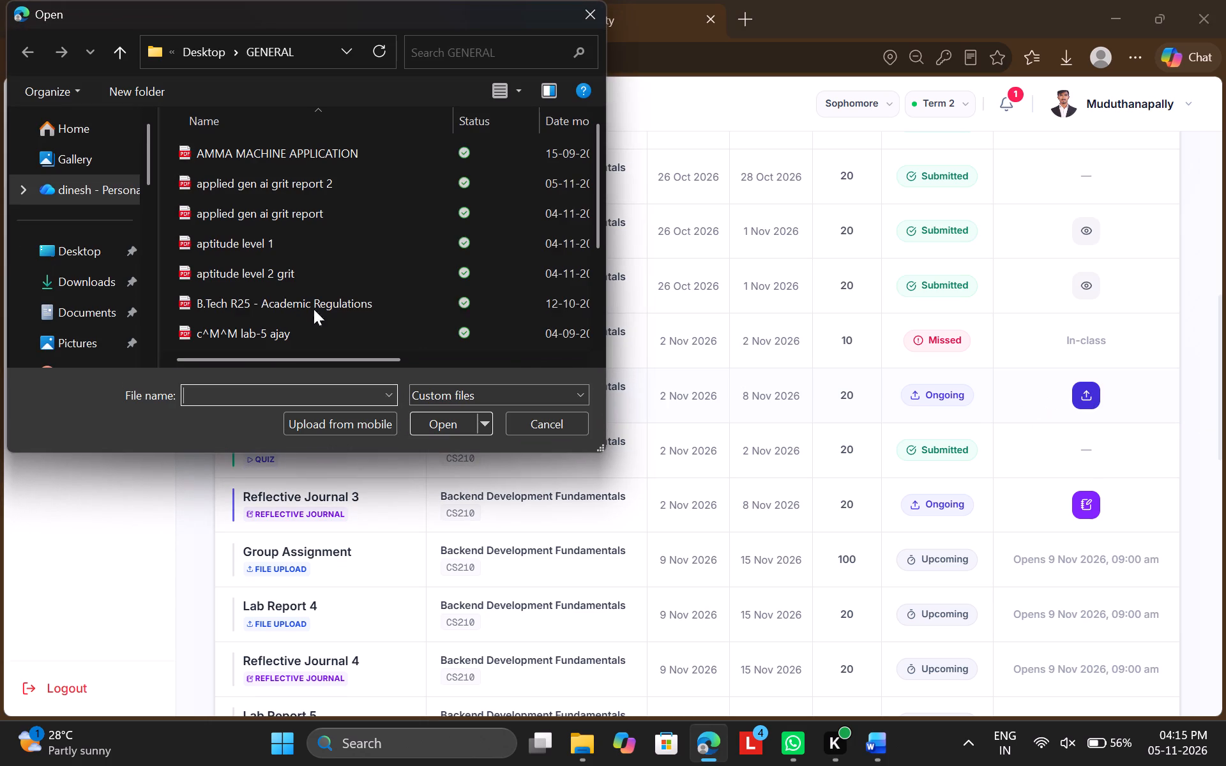
scroll(96, 262, down, 3)
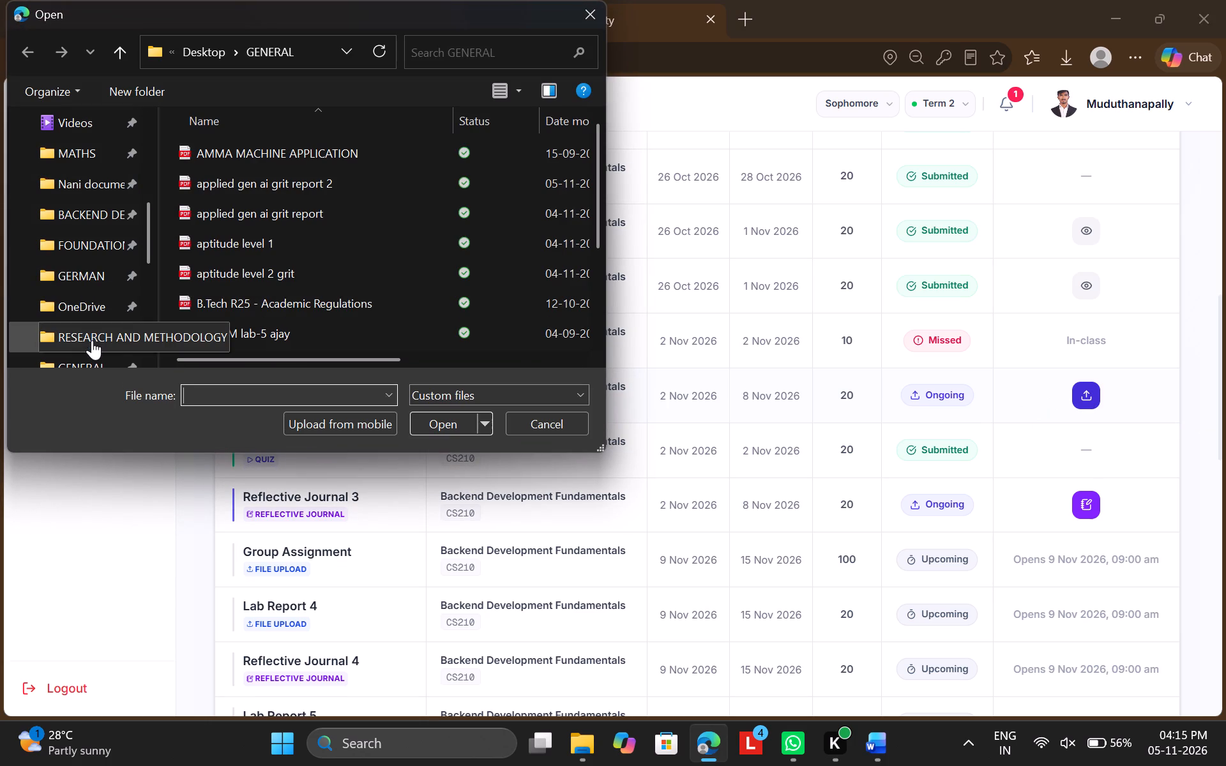
click(91, 209)
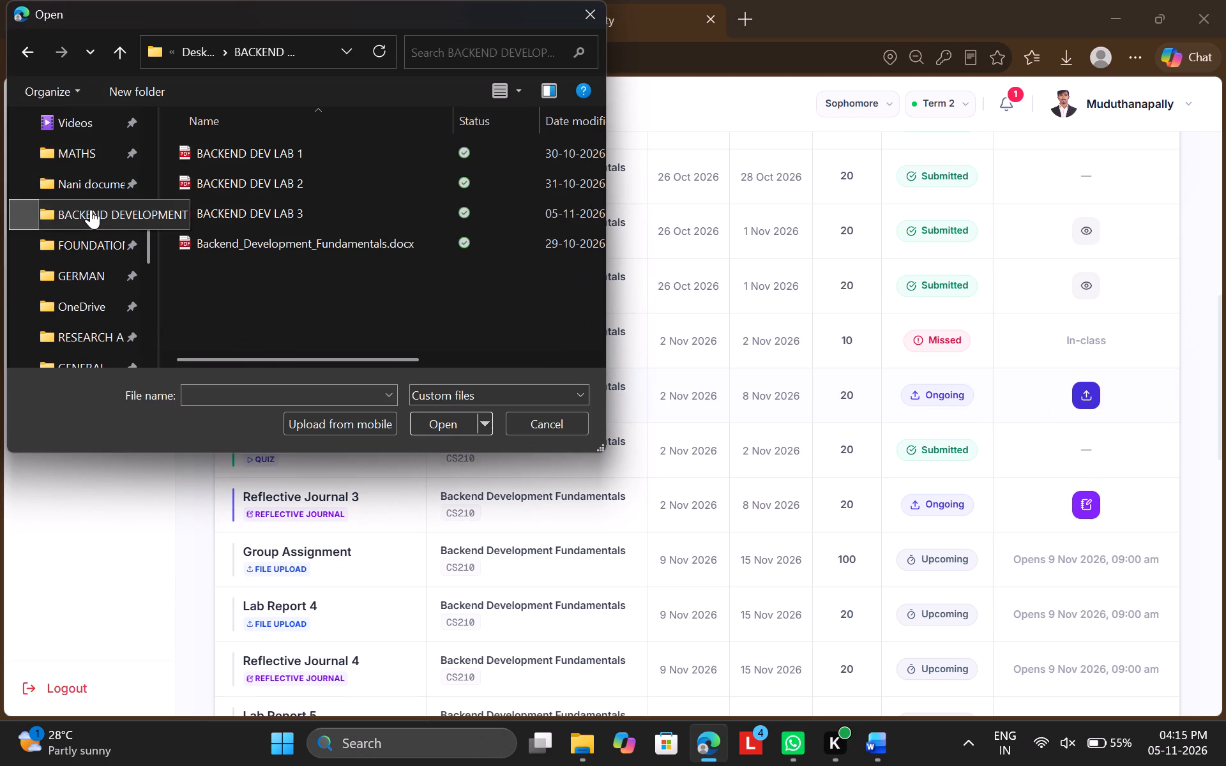
click(277, 210)
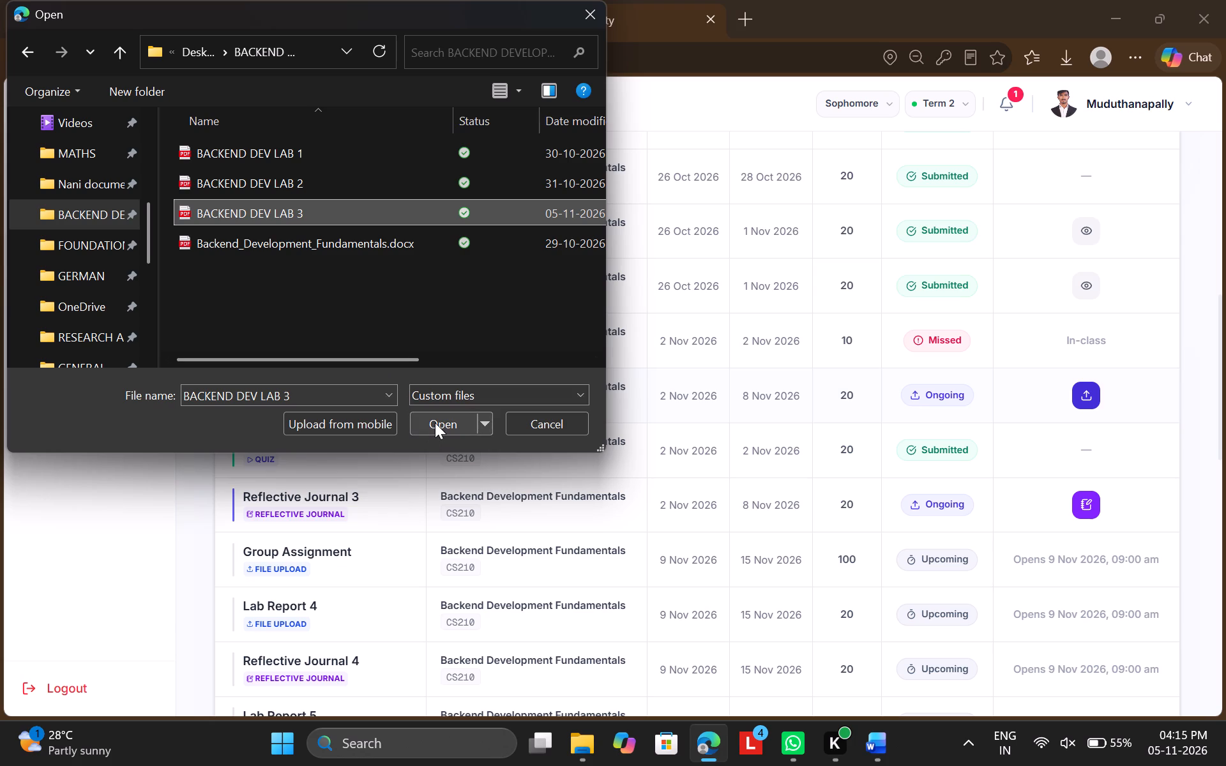
click(435, 423)
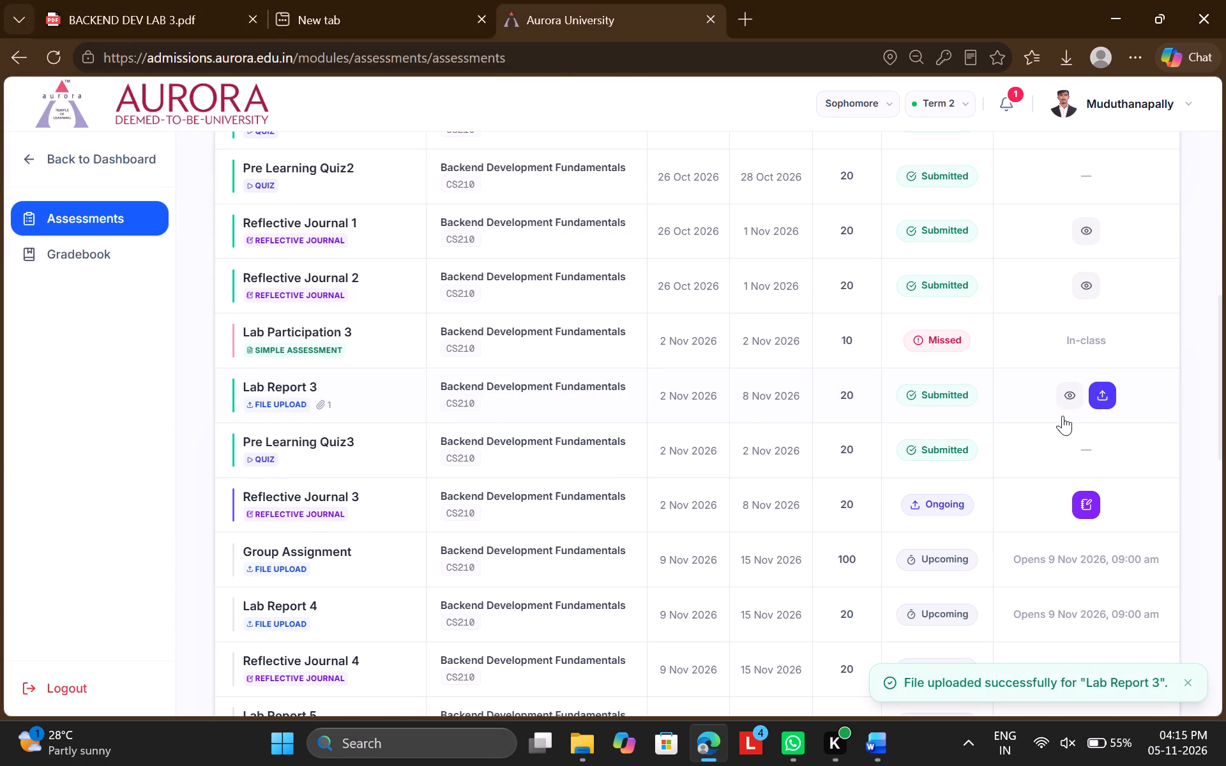
View the submitted Lab Report 3 file, check its first pages, and close it to return to the assessments list.
click(1065, 392)
scroll(489, 409, down, 9)
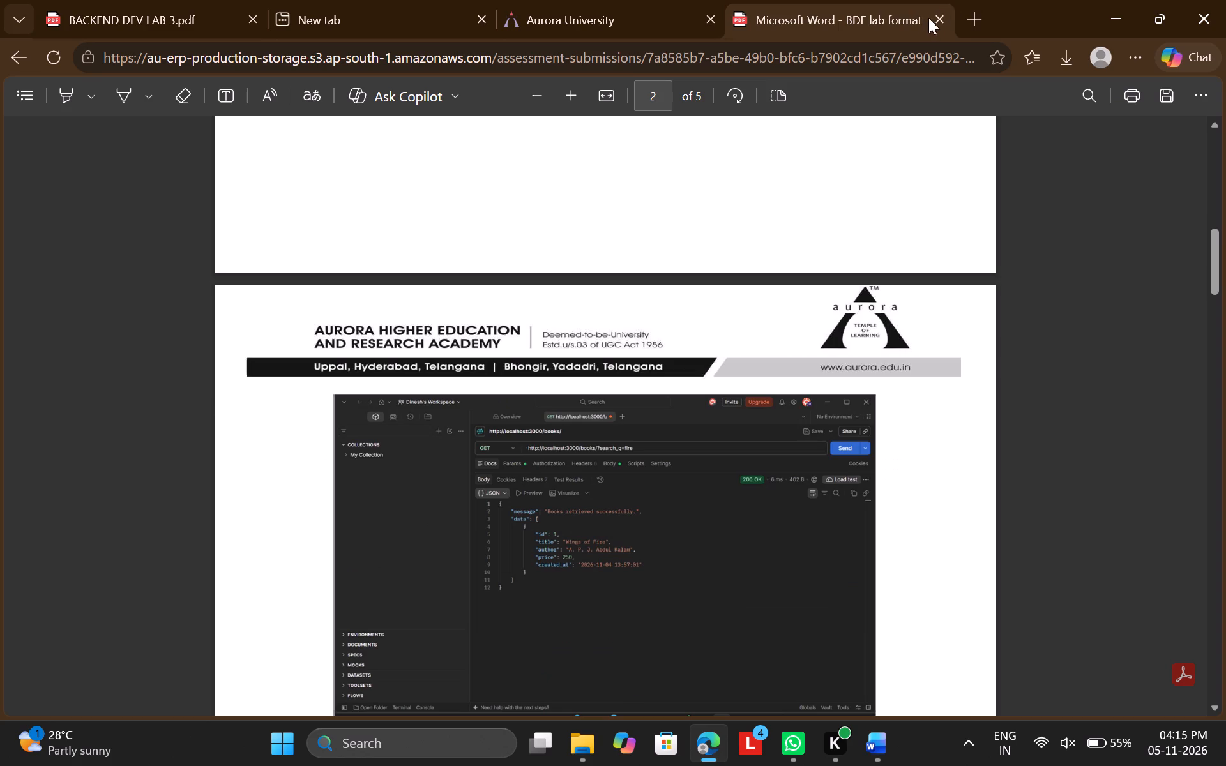
scroll(864, 355, up, 14)
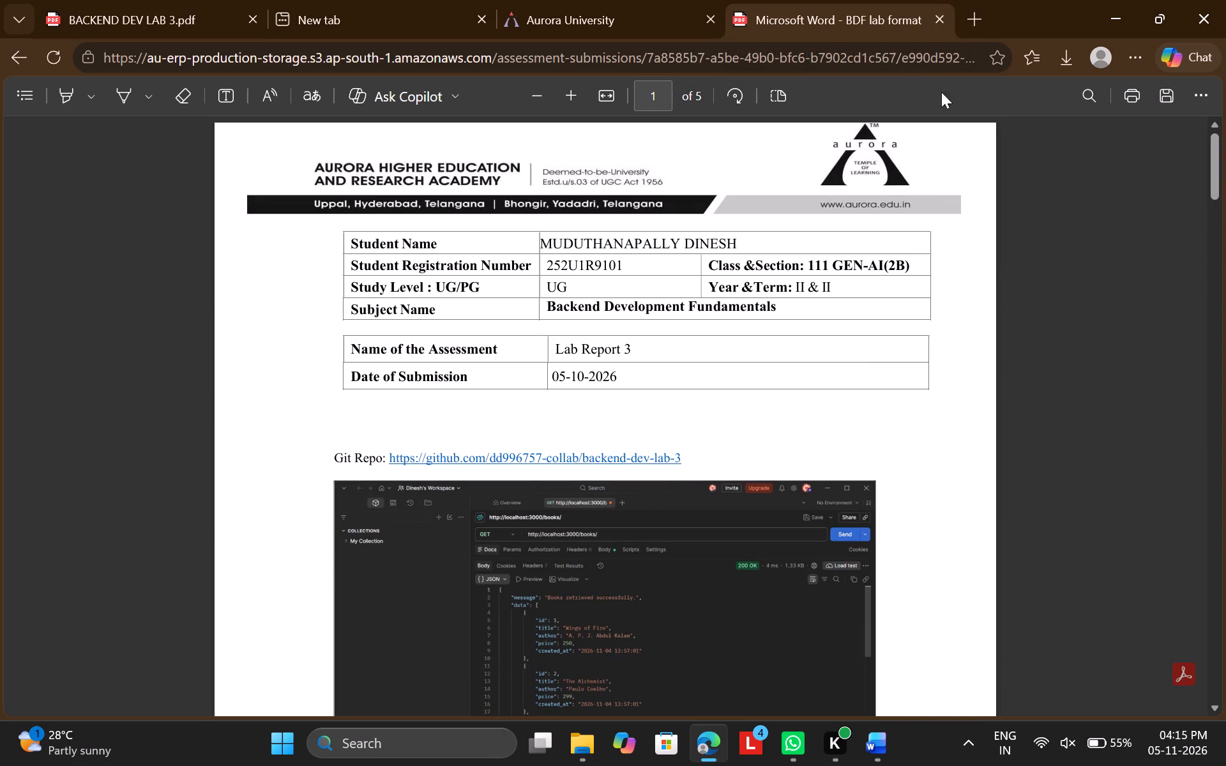
click(940, 13)
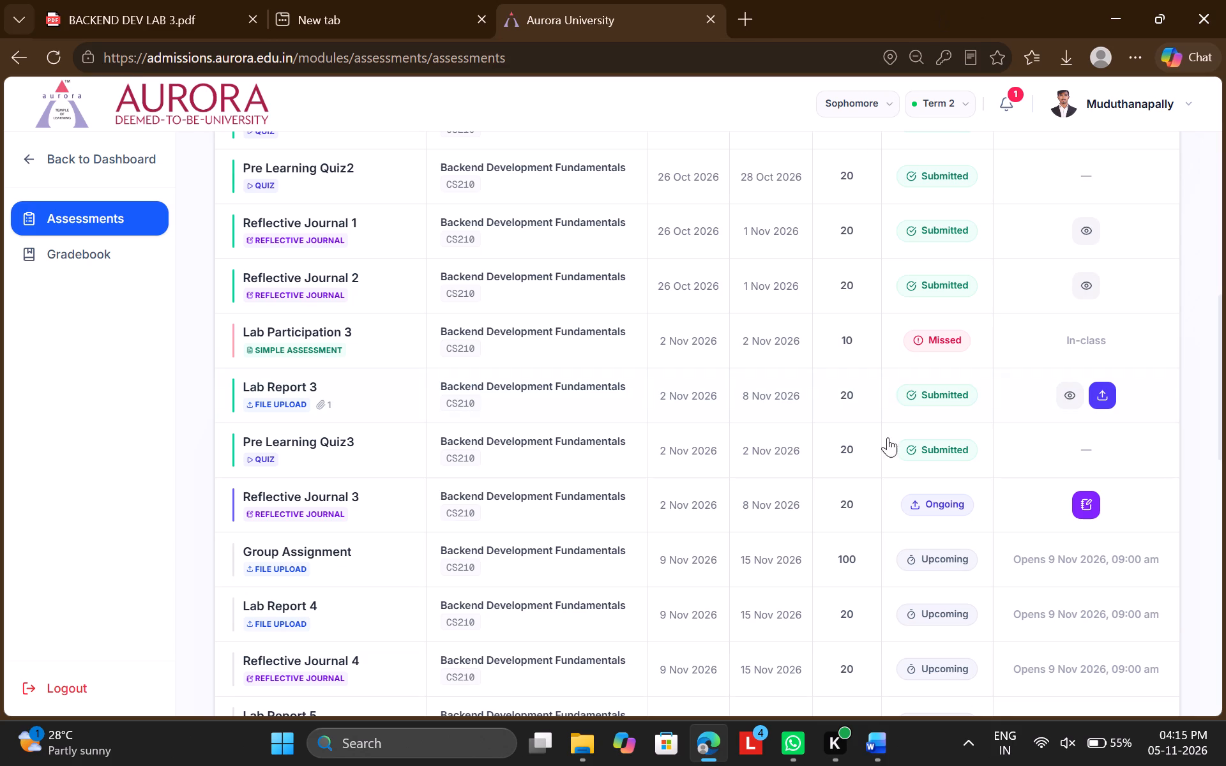
Look through the Backend Development Fundamentals assessments and their statuses, then reopen Assessments from the dashboard.
scroll(632, 493, down, 3)
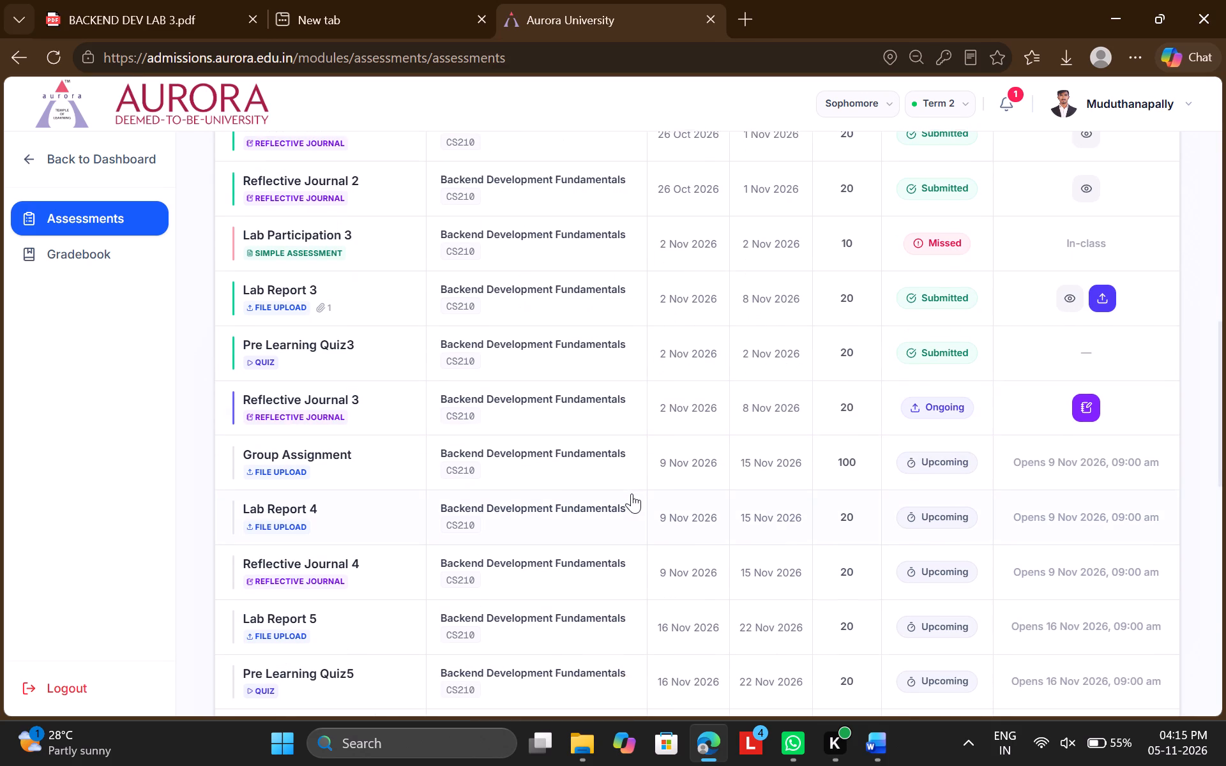
scroll(632, 493, down, 13)
scroll(632, 493, up, 10)
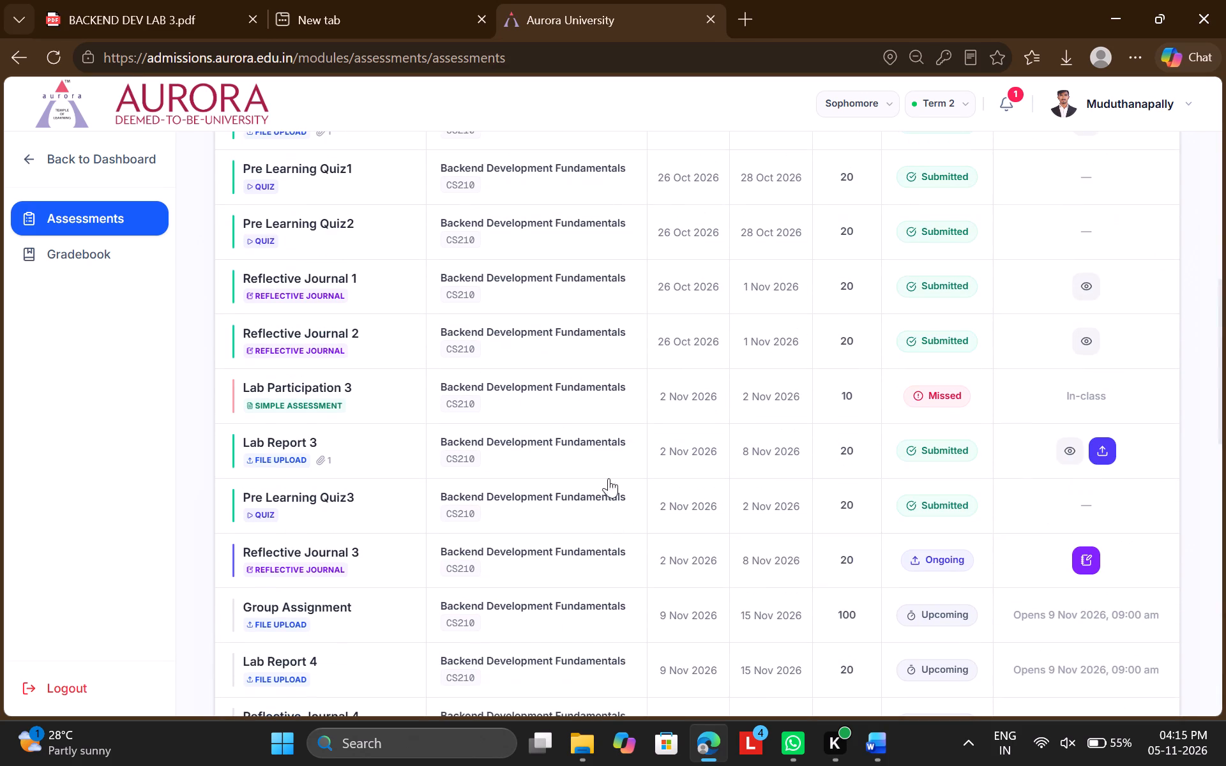
click(32, 156)
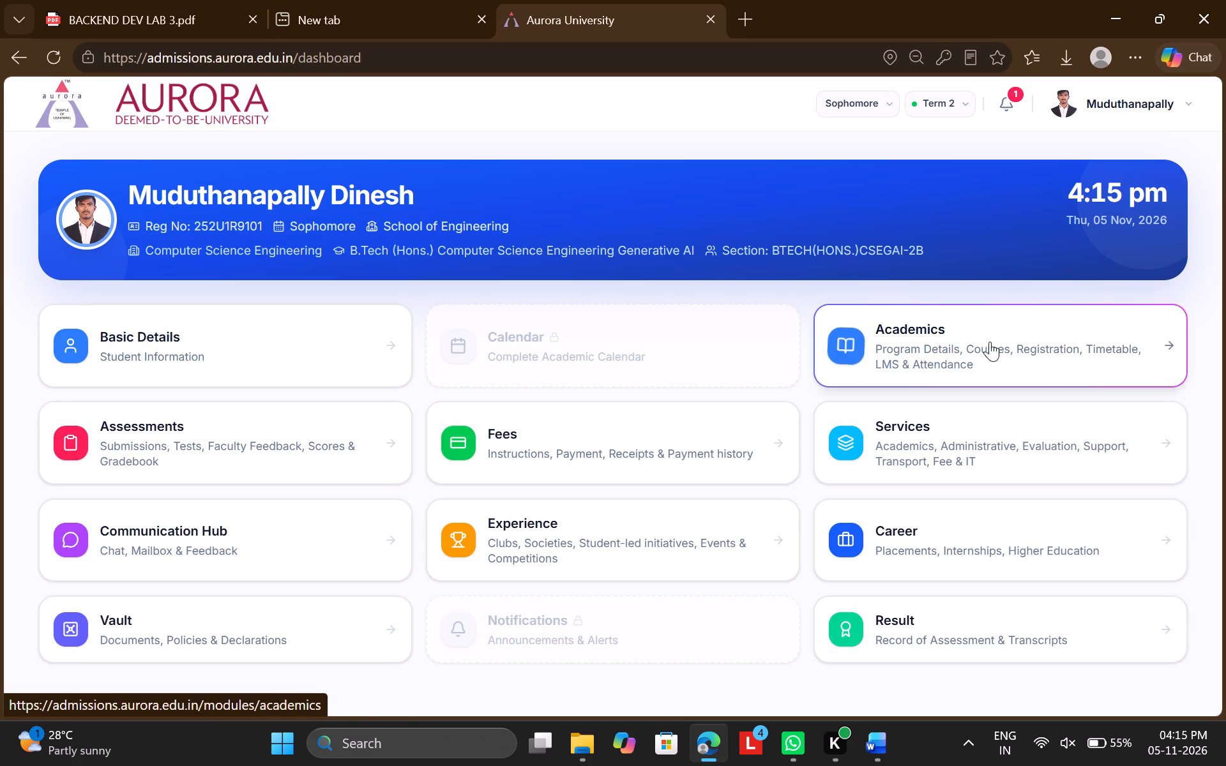
click(354, 419)
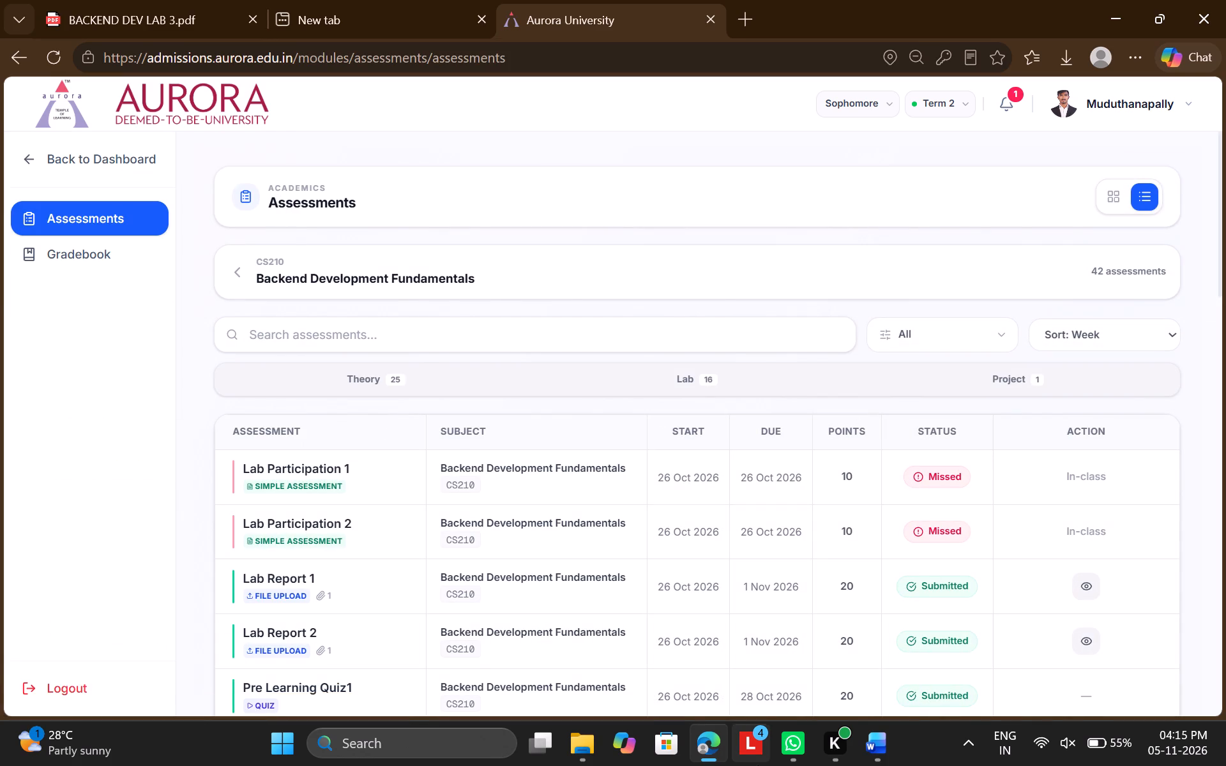
scroll(810, 654, up, 1)
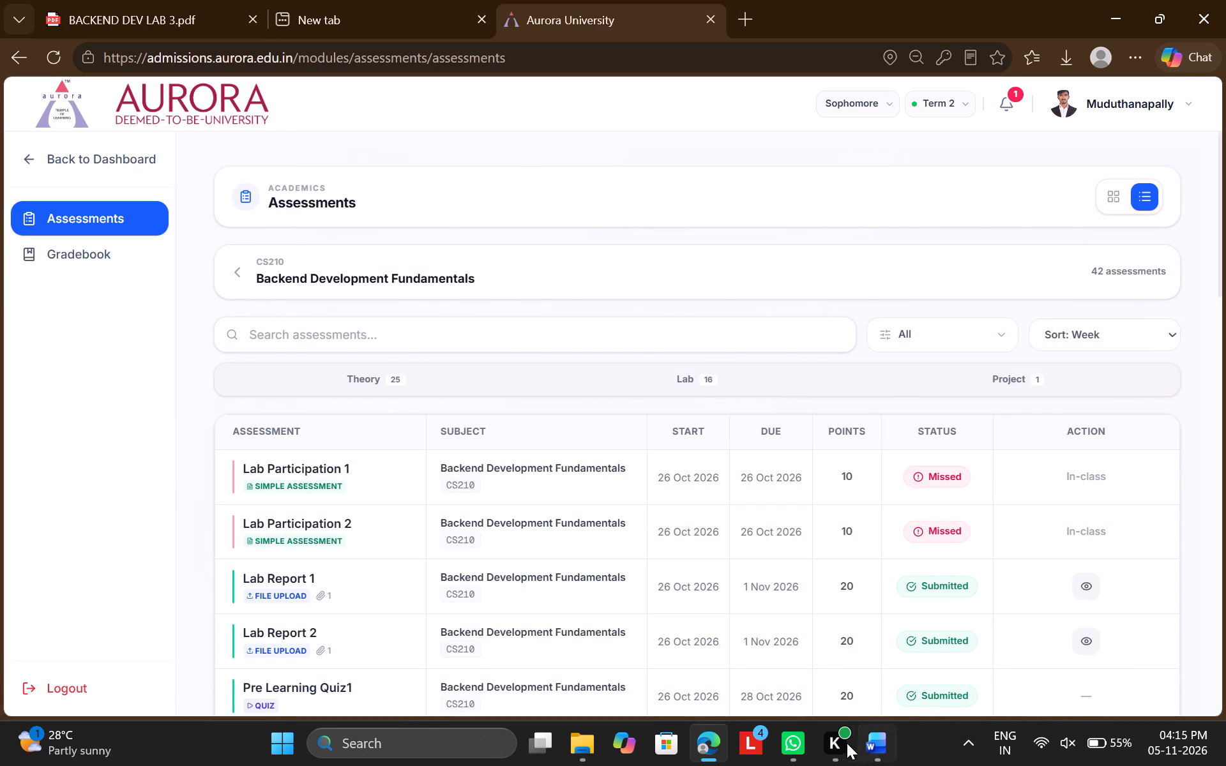
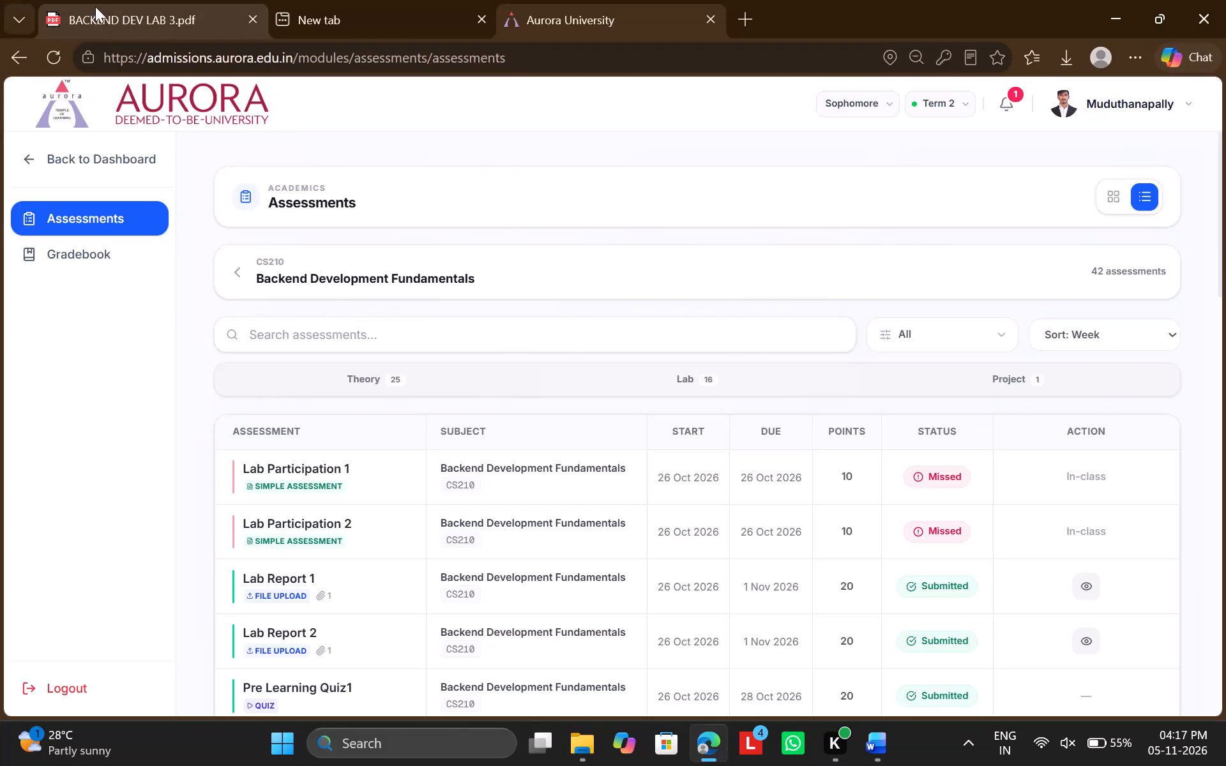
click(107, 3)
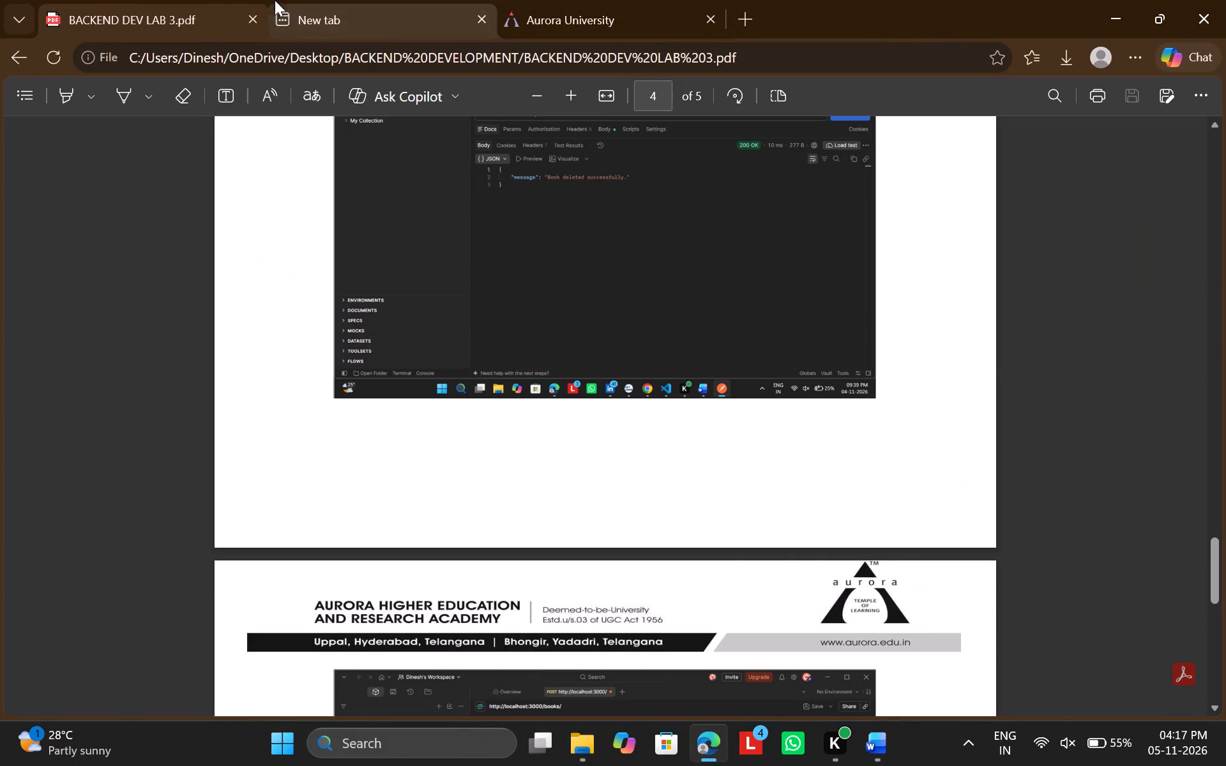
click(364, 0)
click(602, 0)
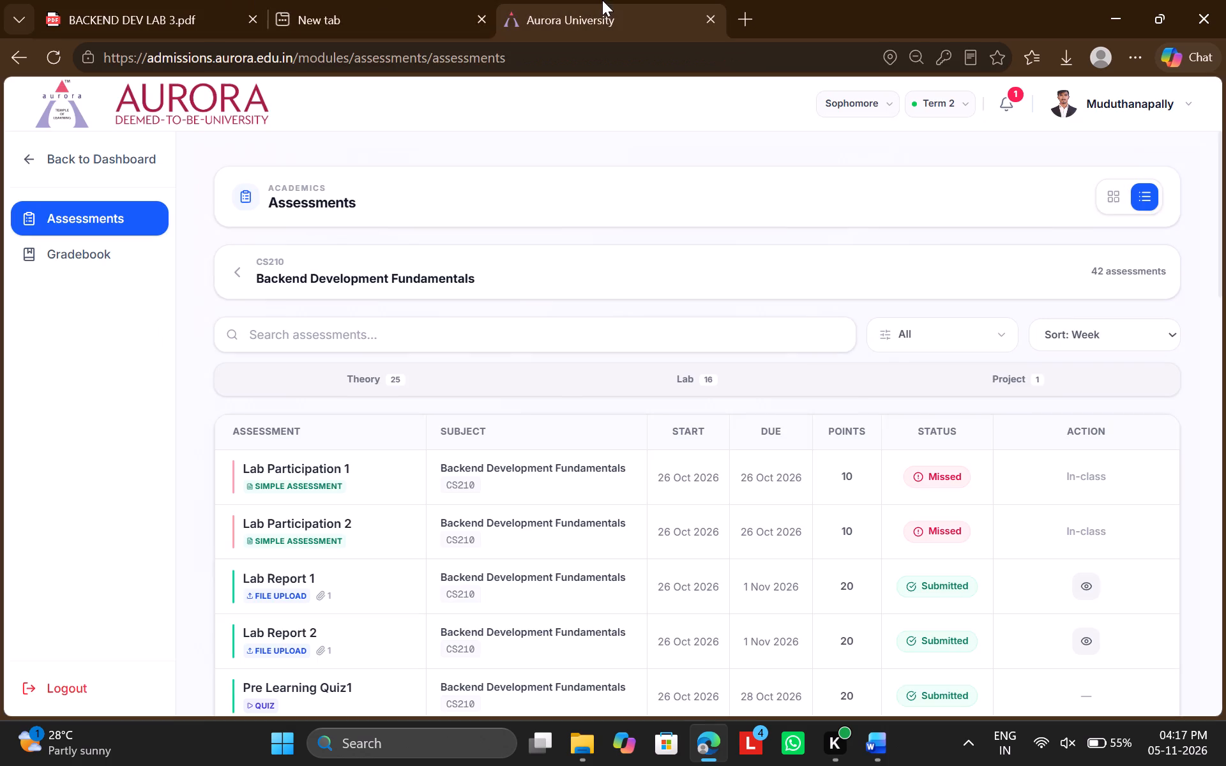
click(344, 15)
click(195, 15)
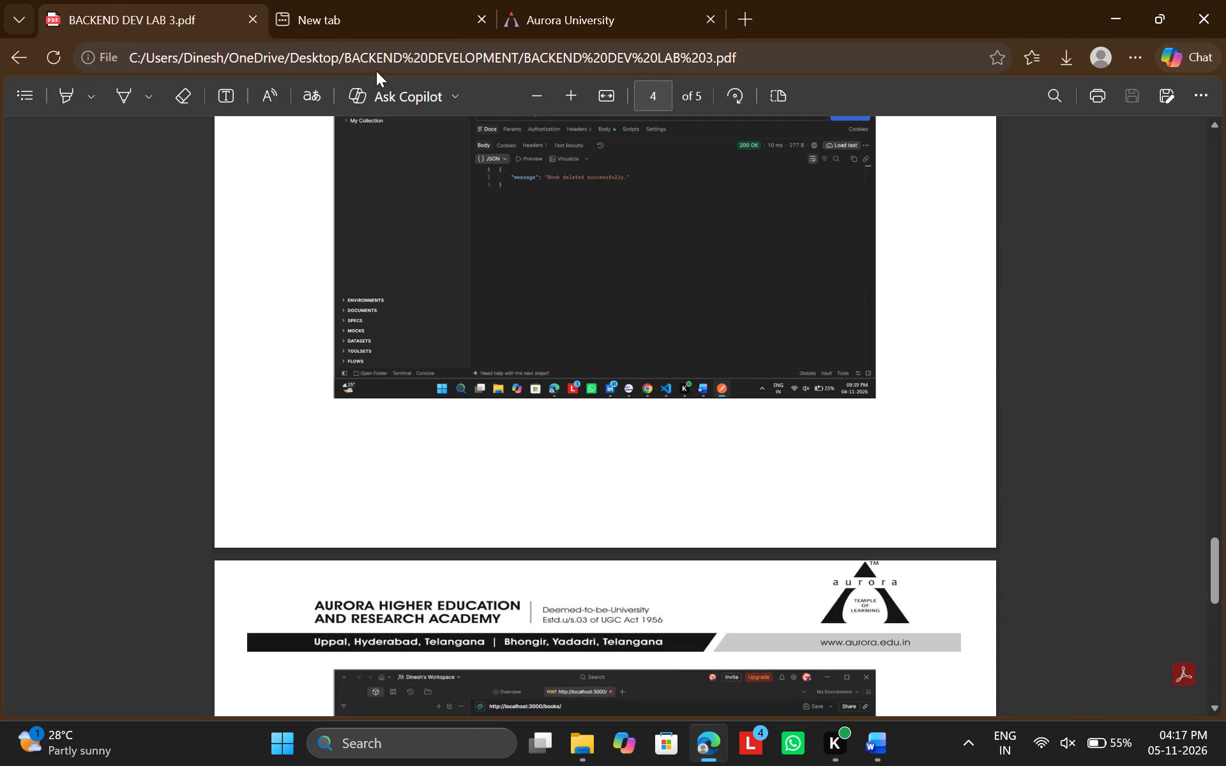